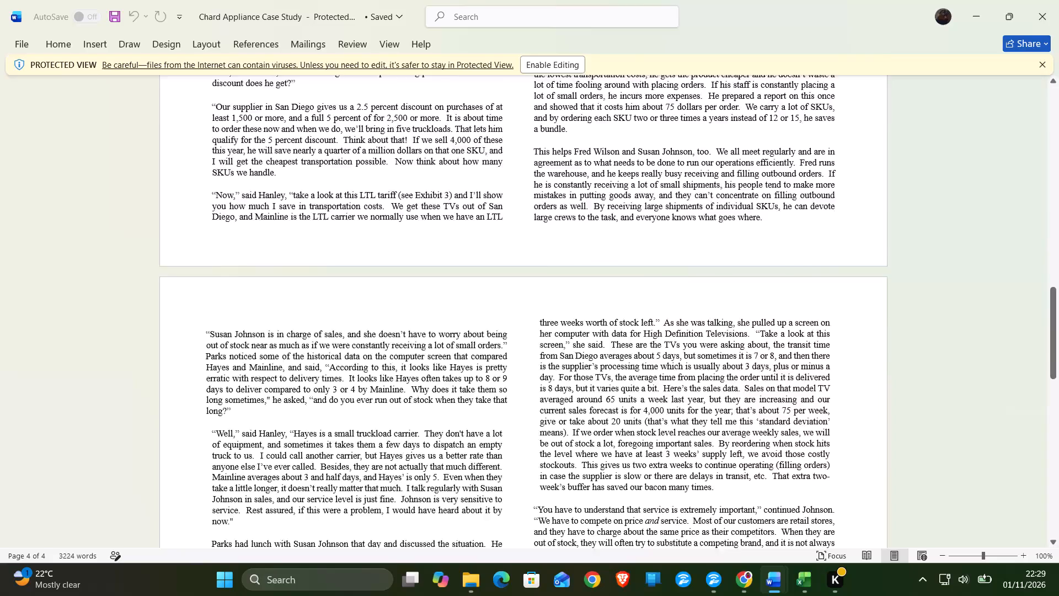
Enable editing for the protected Chard Appliance Case Study document and check its opening page with the state sales exhibit.
{"action": "scroll", "coordinate": [626, 330], "scroll_direction": "up", "scroll_amount": 3}
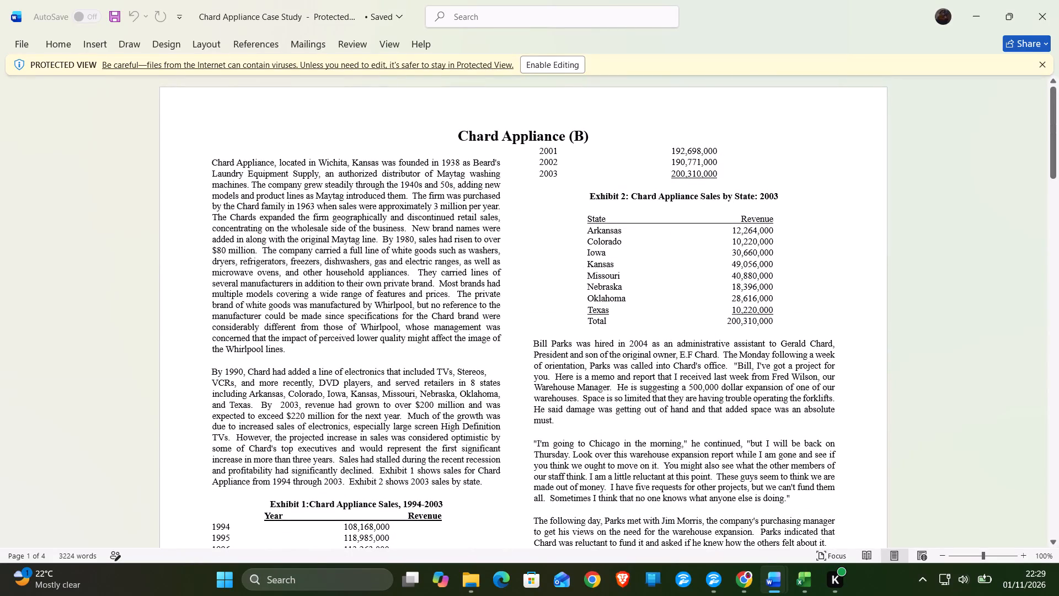
{"action": "left_click", "coordinate": [557, 67]}
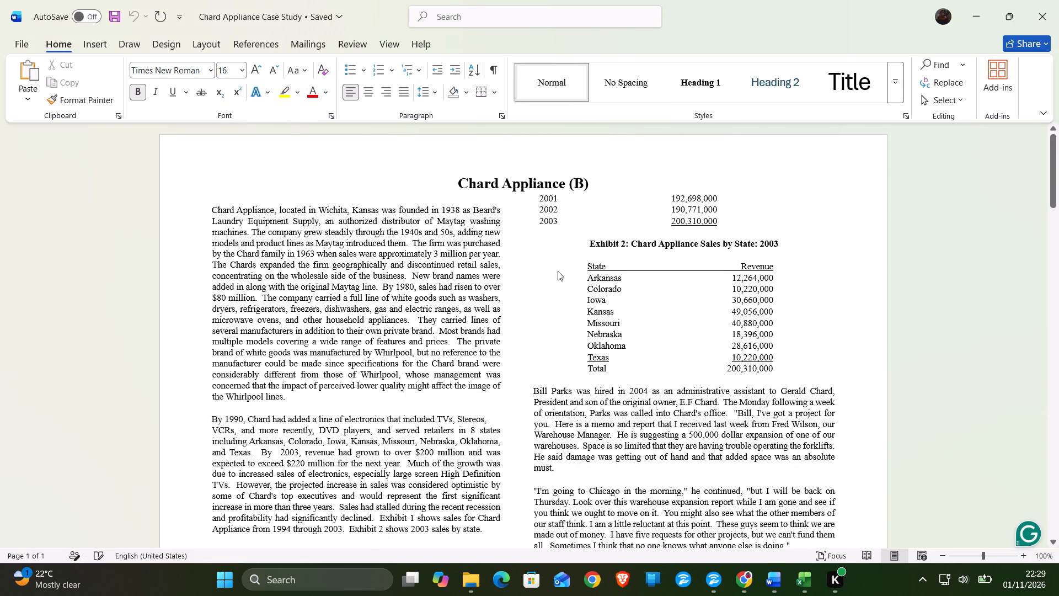
{"action": "scroll", "coordinate": [551, 283], "scroll_direction": "down", "scroll_amount": 1}
{"action": "left_click", "coordinate": [625, 238]}
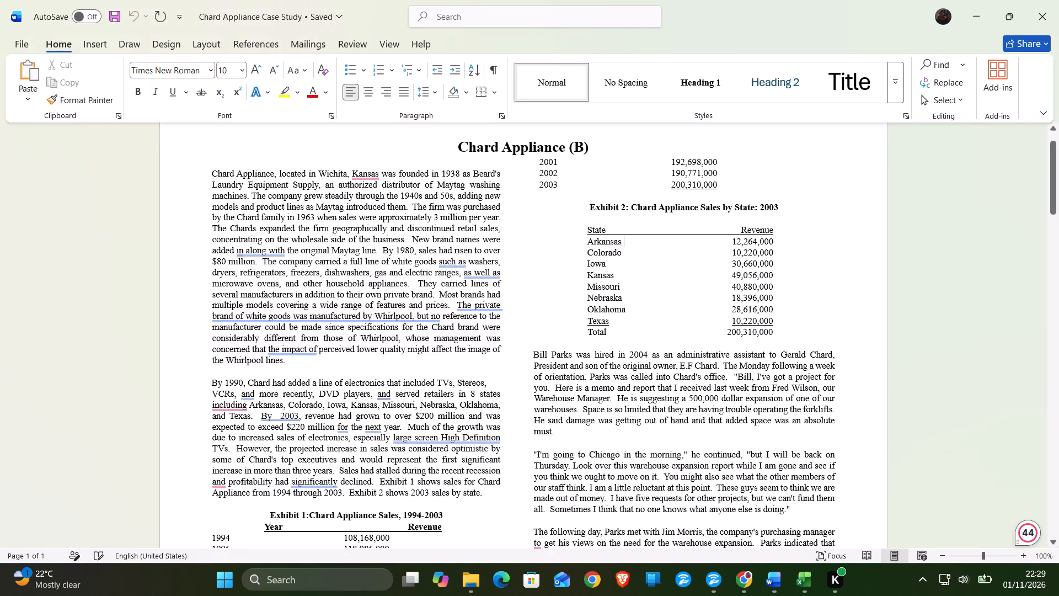
Switch to the Chard_Appliance_Cost_Model workbook in Excel and review the input and calculated values on the Inputs sheet.
{"action": "left_click", "coordinate": [799, 583]}
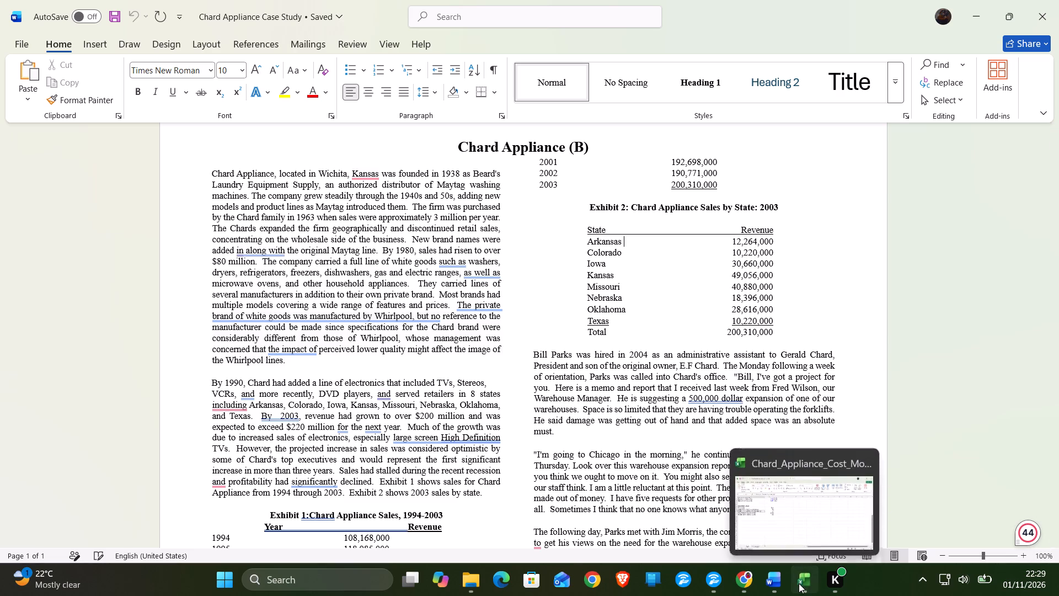
{"action": "left_click", "coordinate": [203, 331]}
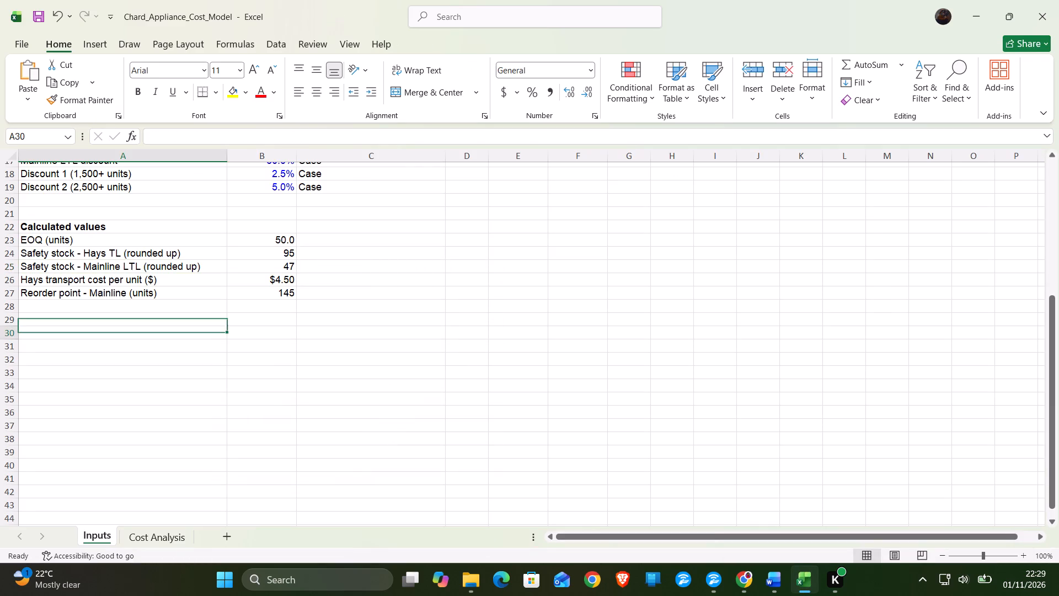
{"action": "left_click", "coordinate": [152, 306]}
{"action": "scroll", "coordinate": [152, 306], "scroll_direction": "up", "scroll_amount": 1}
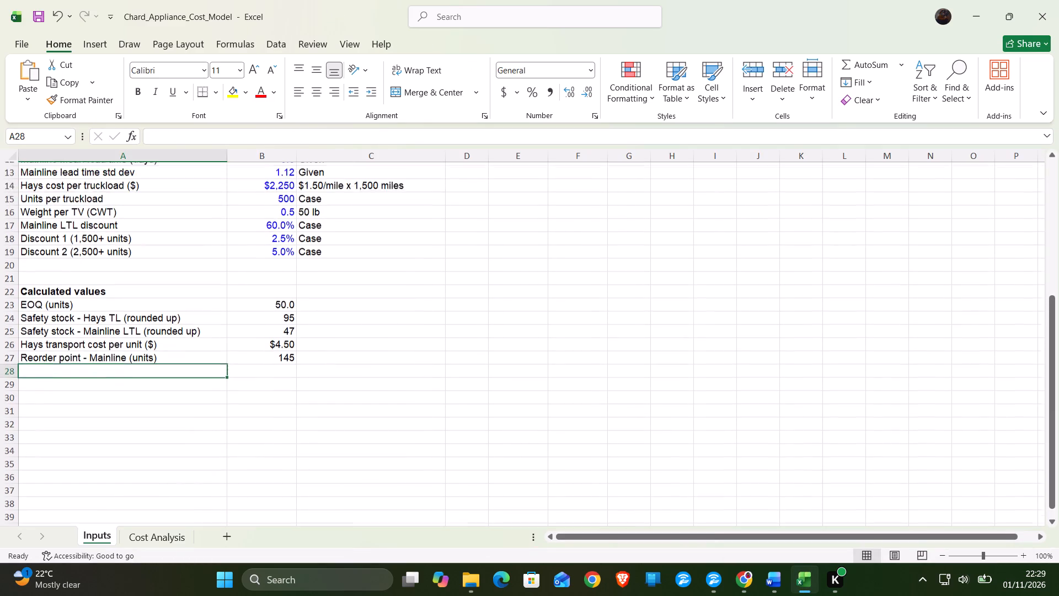
{"action": "scroll", "coordinate": [152, 306], "scroll_direction": "up", "scroll_amount": 2}
{"action": "left_click", "coordinate": [265, 318]}
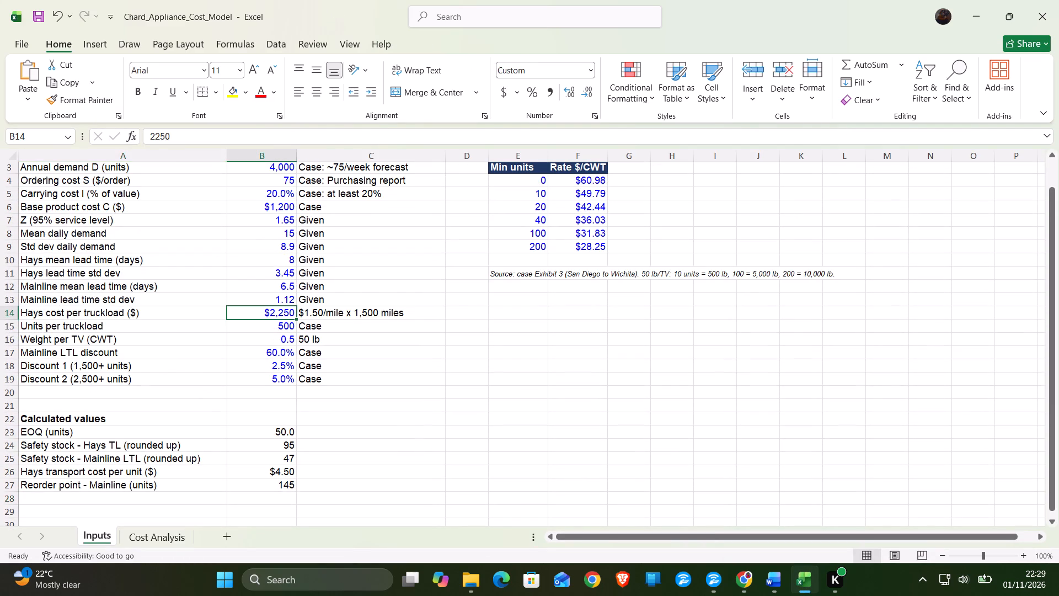
{"action": "scroll", "coordinate": [265, 318], "scroll_direction": "up", "scroll_amount": 2}
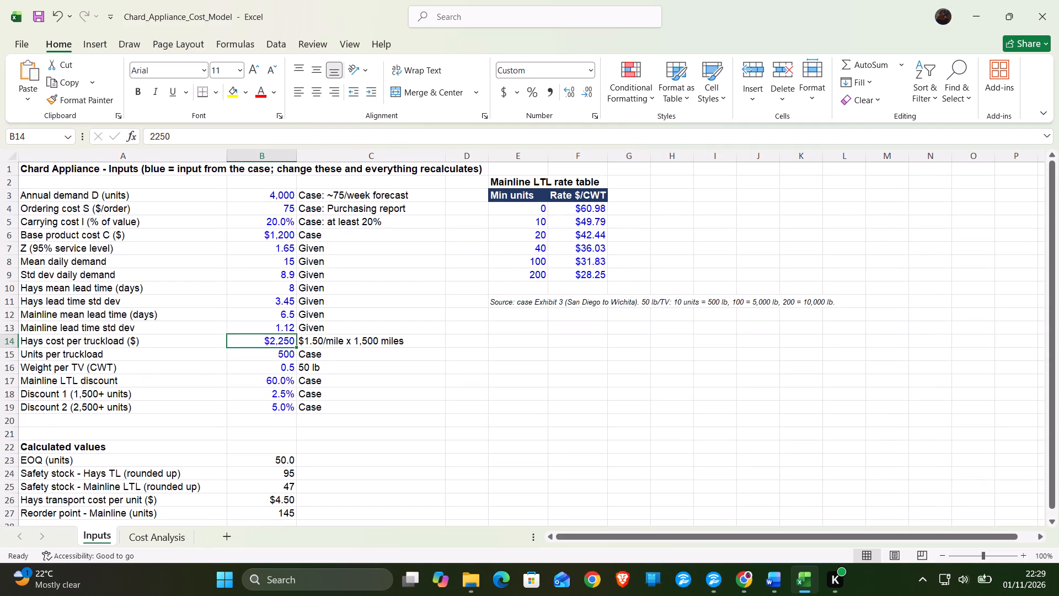
Shorten the Inputs sheet title in A1 to "Chard Appliance", removing the rest of its text.
{"action": "left_click", "coordinate": [200, 172]}
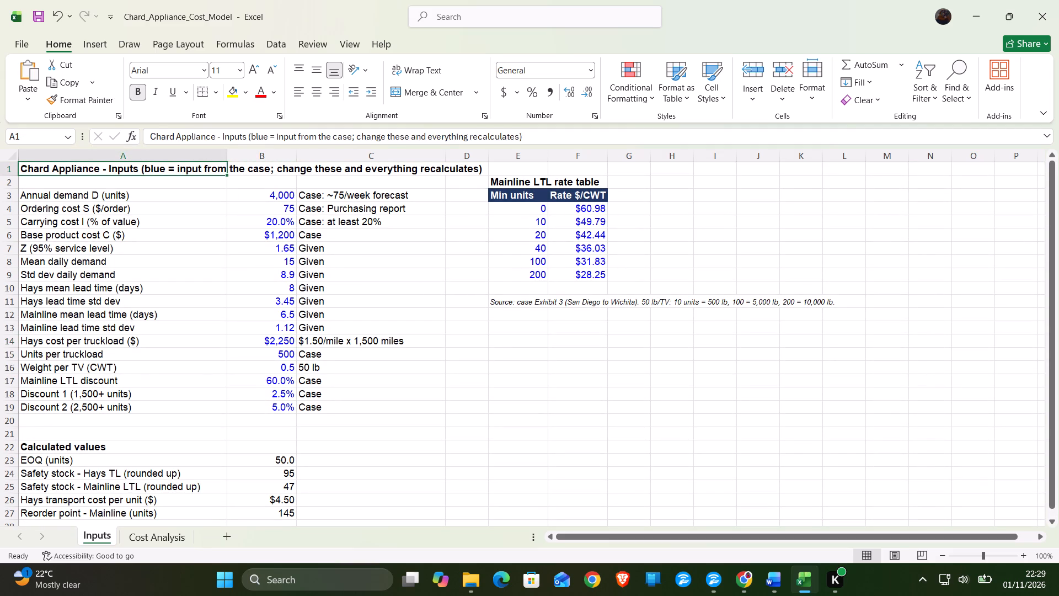
{"action": "left_click", "coordinate": [249, 135]}
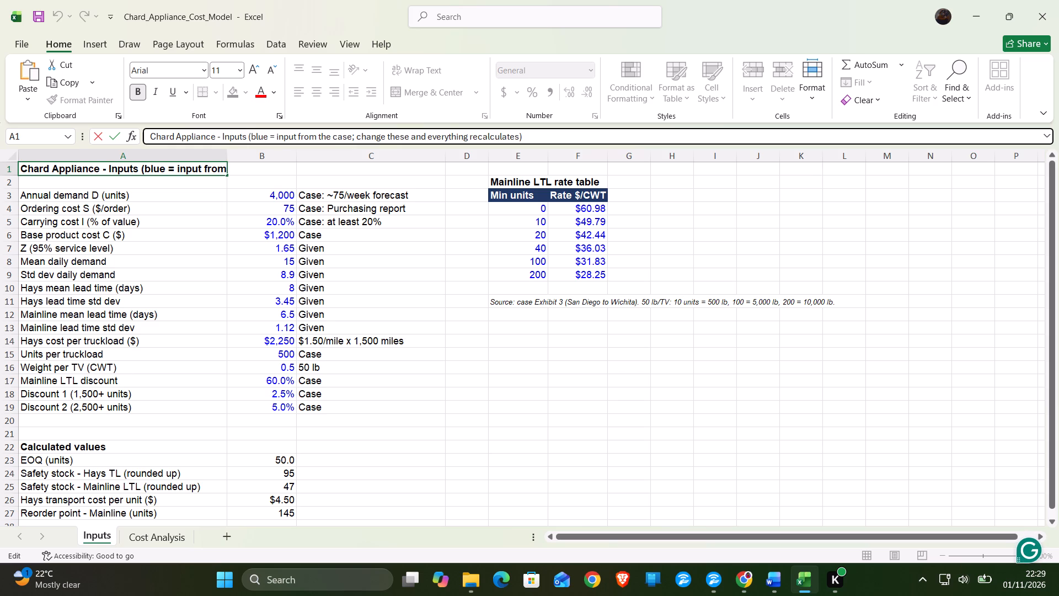
{"action": "scroll", "coordinate": [247, 133], "scroll_direction": "right", "scroll_amount": 2}
{"action": "left_click_drag", "start_coordinate": [527, 139], "coordinate": [223, 139]}
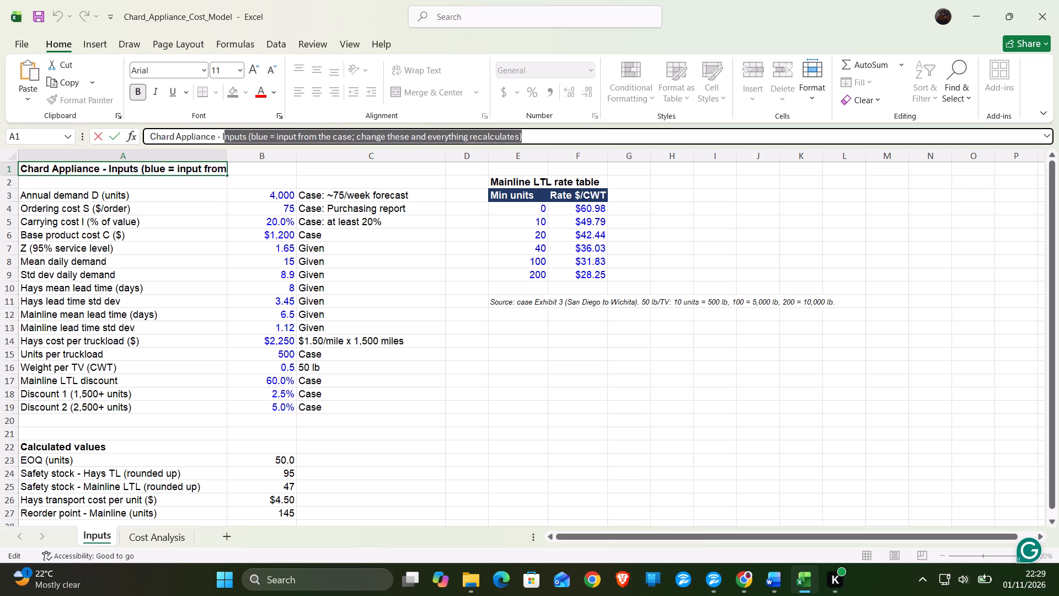
{"action": "left_click_drag", "start_coordinate": [223, 139], "coordinate": [218, 136]}
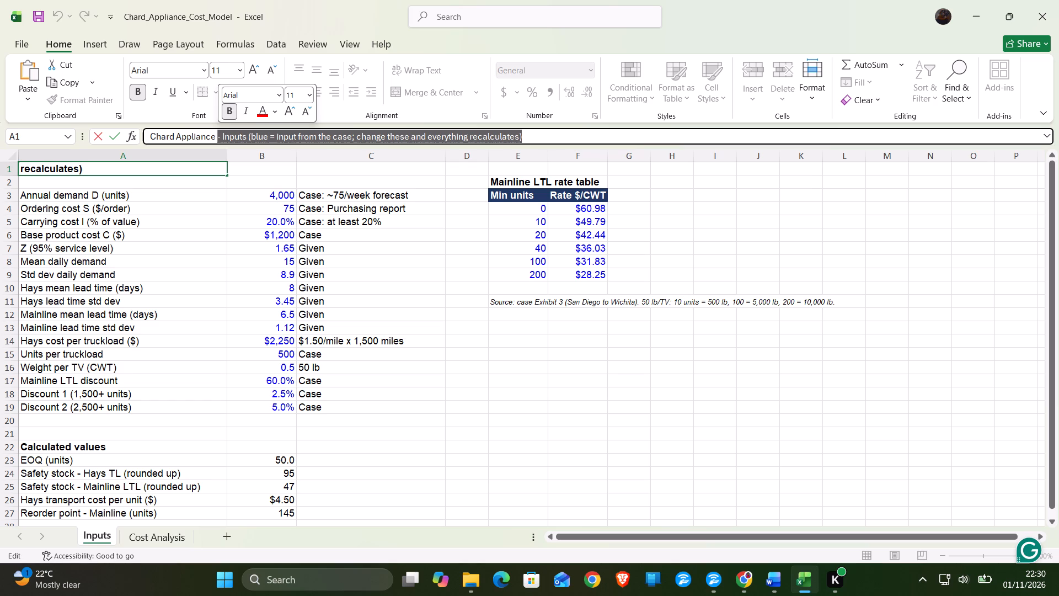
{"action": "key", "text": "BackSpace"}
{"action": "key", "text": "BackSpace"}
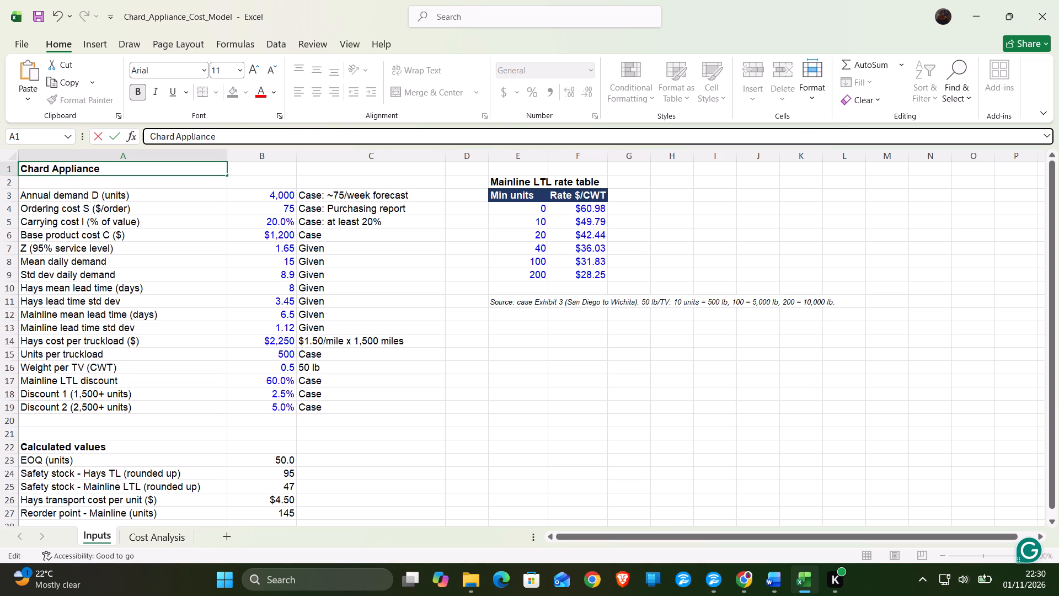
{"action": "left_click", "coordinate": [333, 189]}
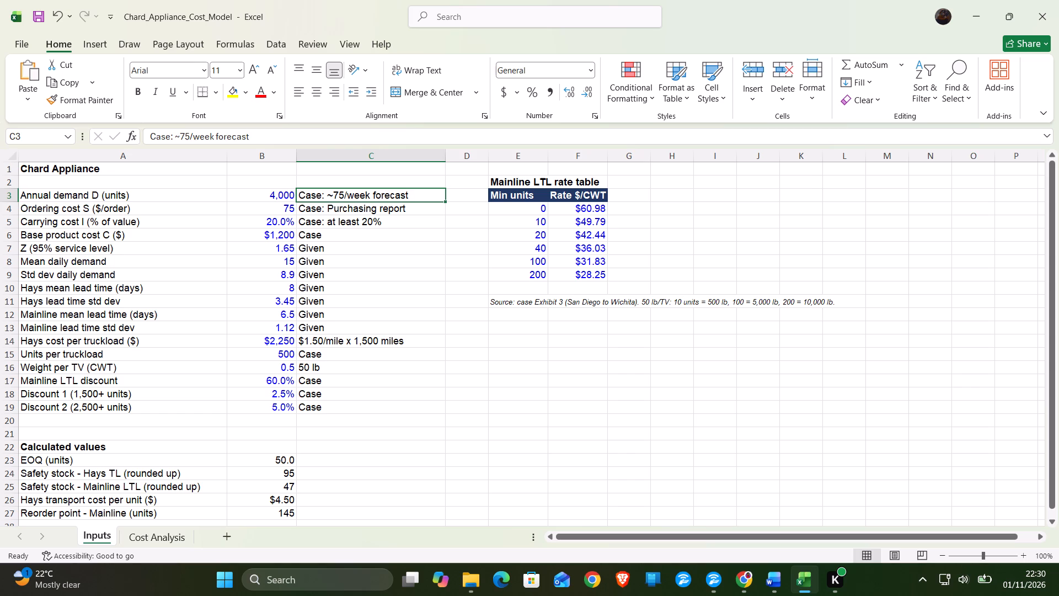
Set the font color of the Mainline LTL rate table values in E4:F9 to Automatic black.
{"action": "left_click", "coordinate": [554, 299]}
{"action": "left_click", "coordinate": [517, 300]}
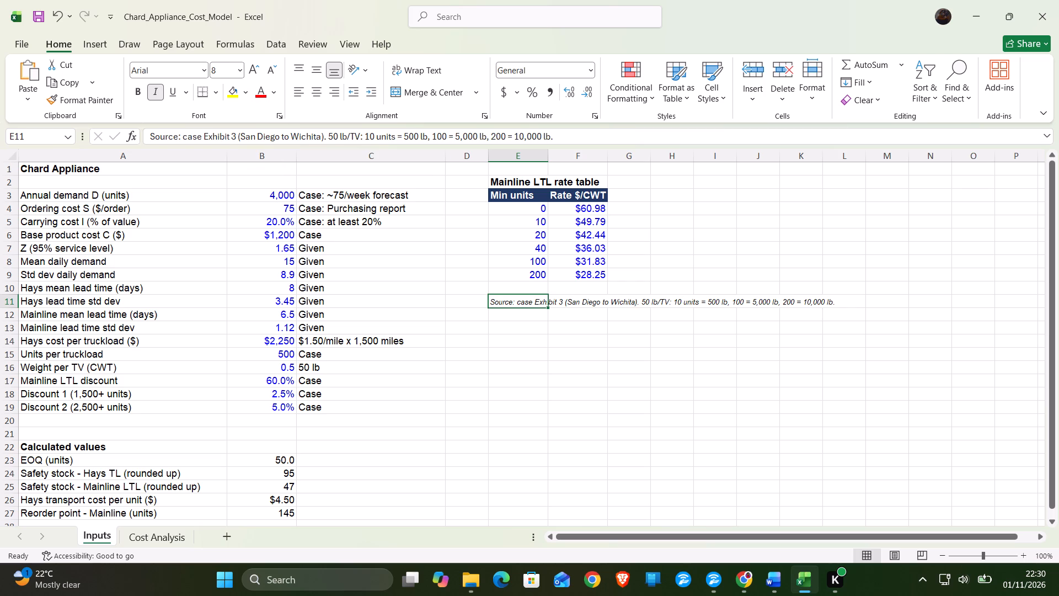
{"action": "left_click", "coordinate": [612, 232]}
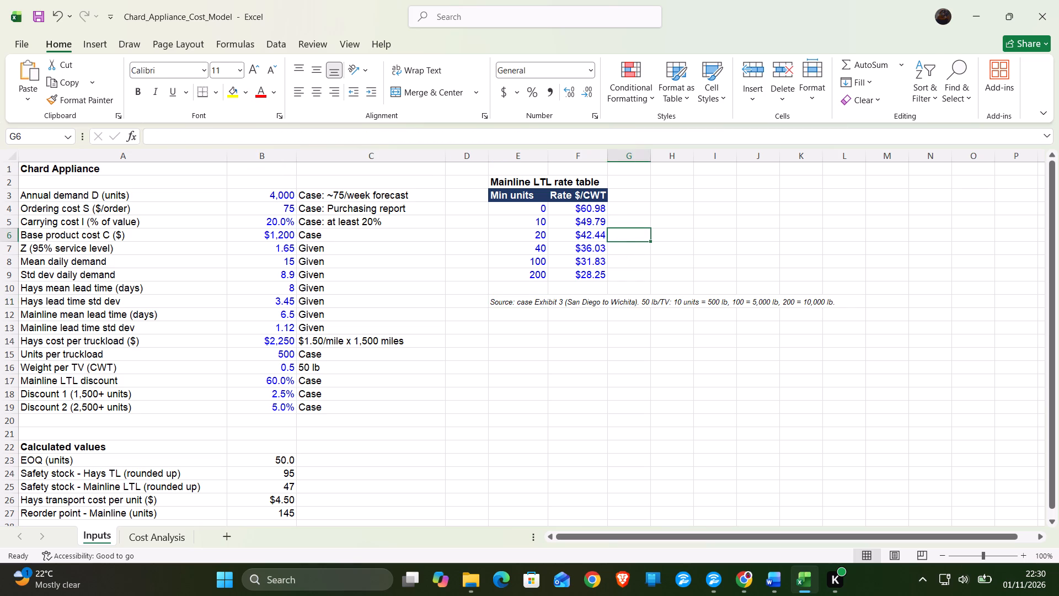
{"action": "left_click", "coordinate": [591, 207]}
{"action": "left_click", "coordinate": [542, 209]}
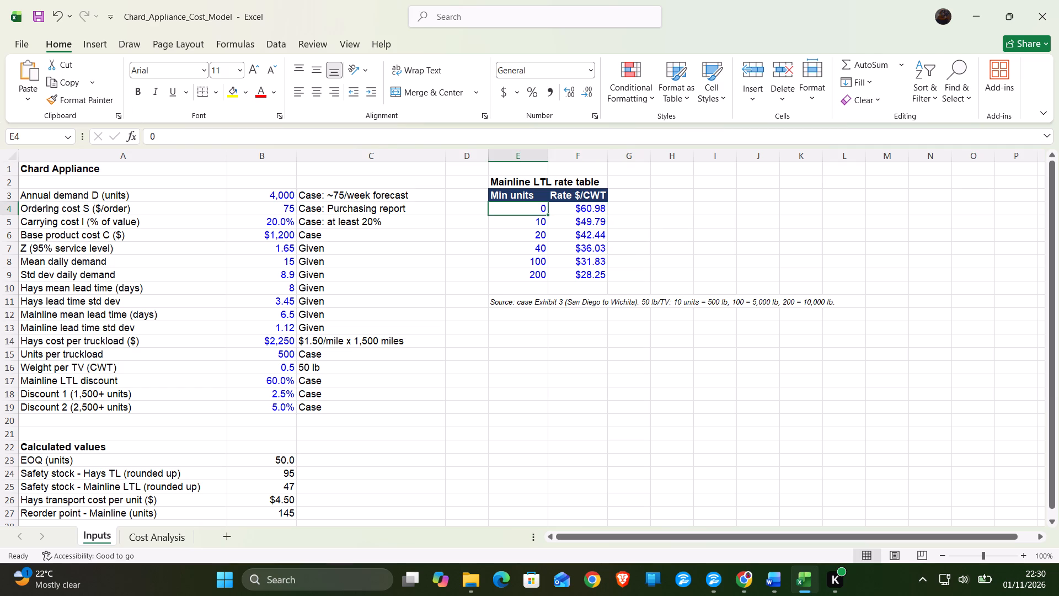
{"action": "left_click_drag", "start_coordinate": [522, 209], "coordinate": [579, 276]}
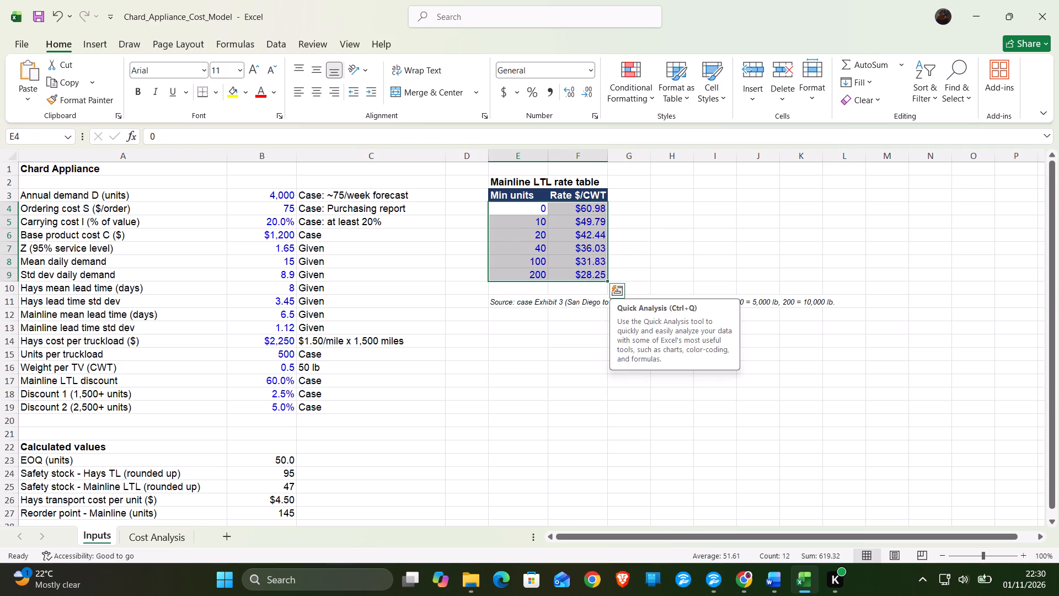
{"action": "left_click", "coordinate": [265, 92]}
{"action": "left_click", "coordinate": [275, 94]}
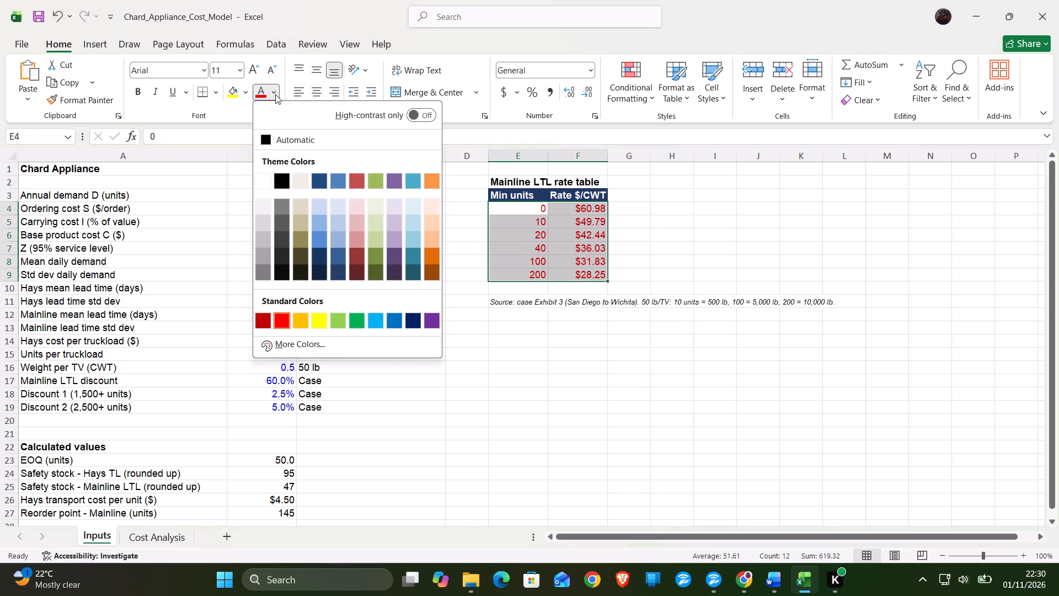
{"action": "left_click", "coordinate": [267, 141]}
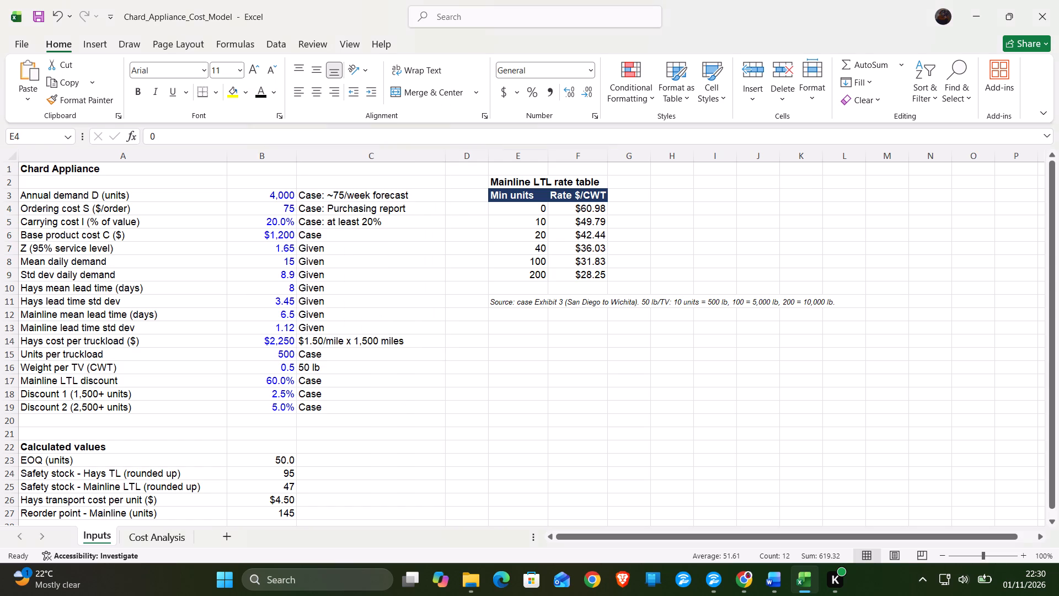
Apply the same black font color to the whole inputs block A3:C19.
{"action": "left_click", "coordinate": [359, 350]}
{"action": "key", "text": "ctrl+a"}
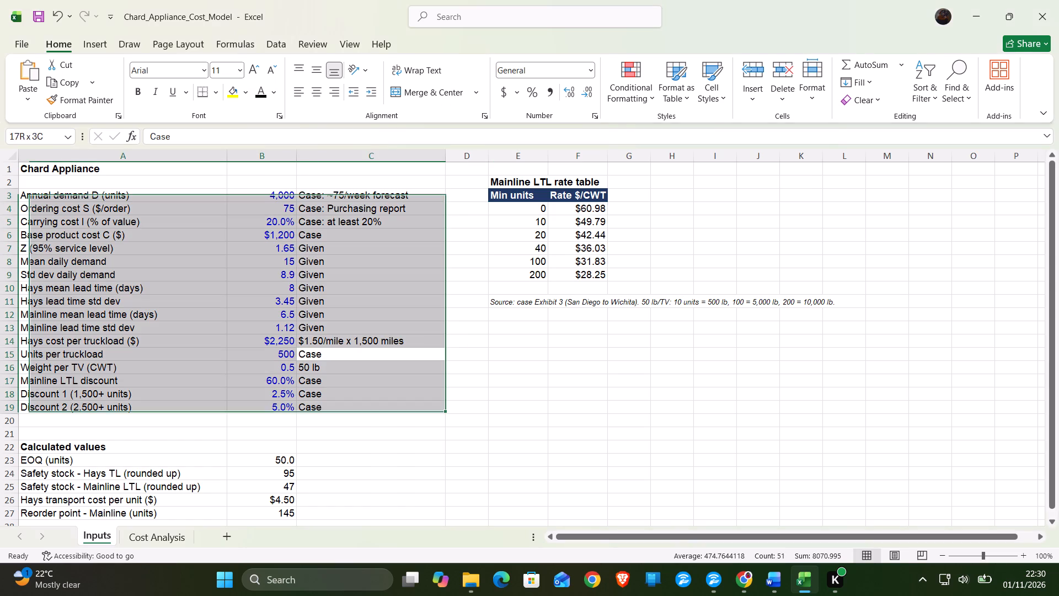
{"action": "left_click", "coordinate": [257, 95]}
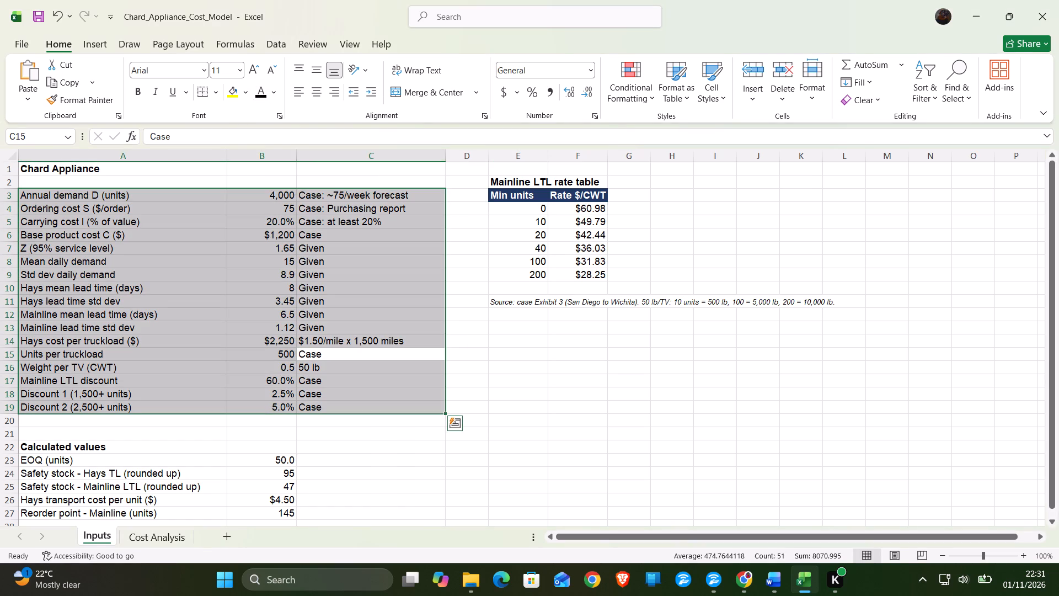
{"action": "left_click", "coordinate": [471, 221]}
Remove the background fill from the rate table headers in E3:F3 and make their text black.
{"action": "left_click_drag", "start_coordinate": [518, 196], "coordinate": [570, 199]}
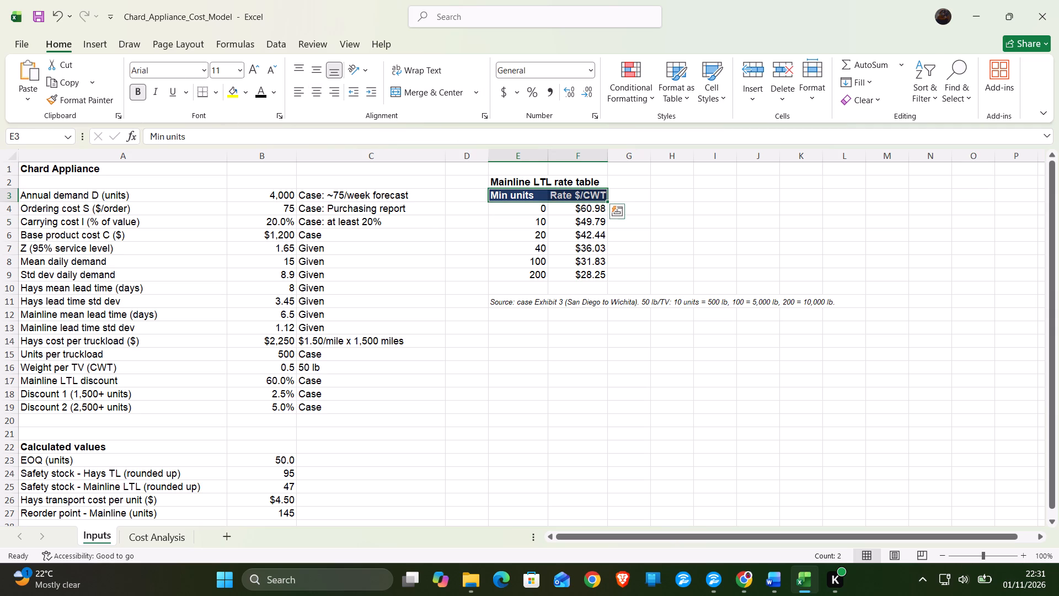
{"action": "left_click", "coordinate": [282, 117]}
{"action": "left_click", "coordinate": [293, 127]}
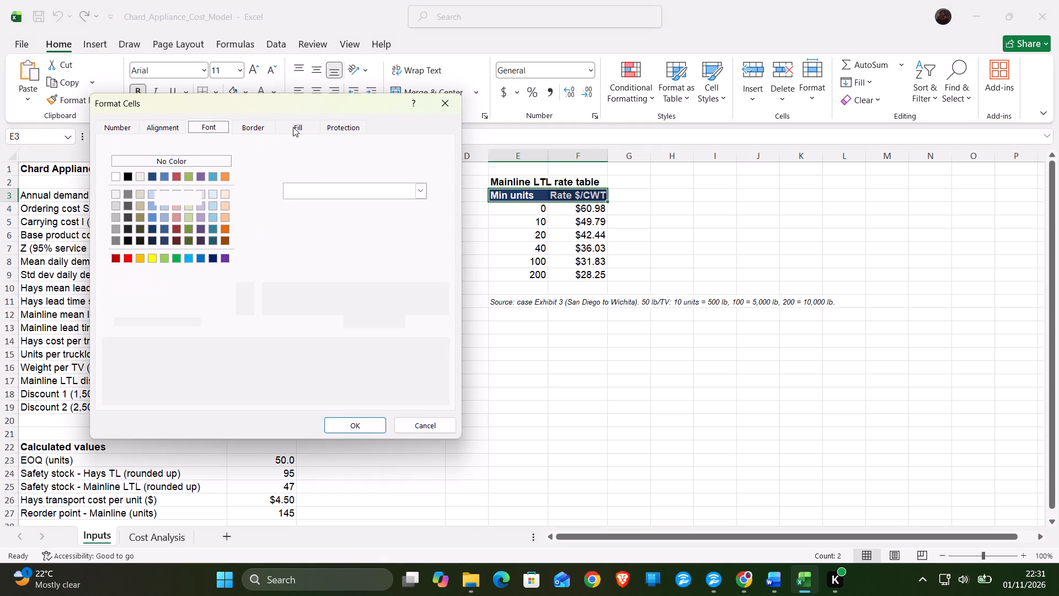
{"action": "left_click", "coordinate": [159, 161]}
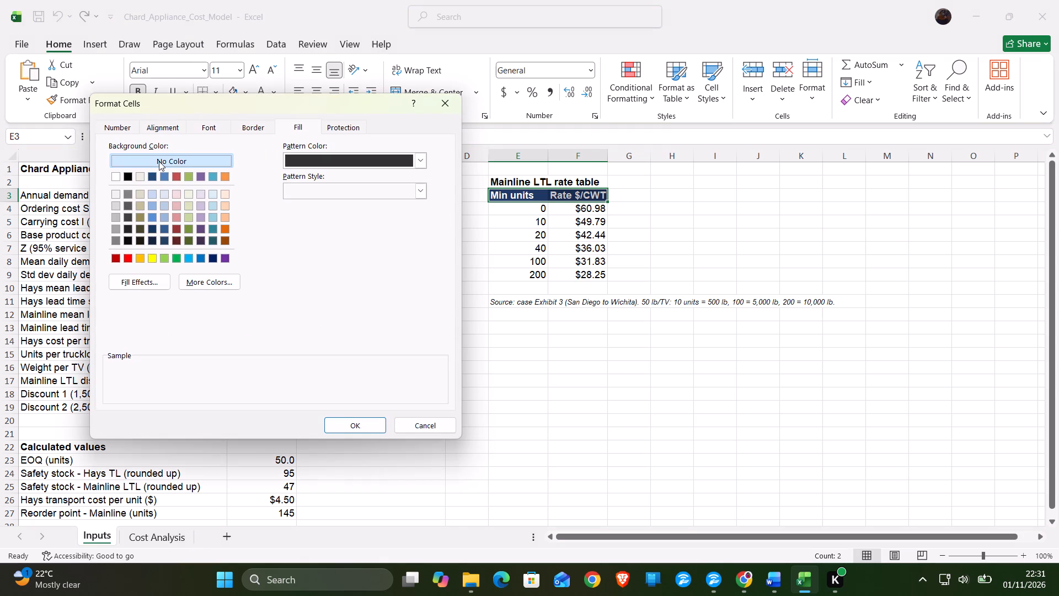
{"action": "left_click", "coordinate": [334, 421]}
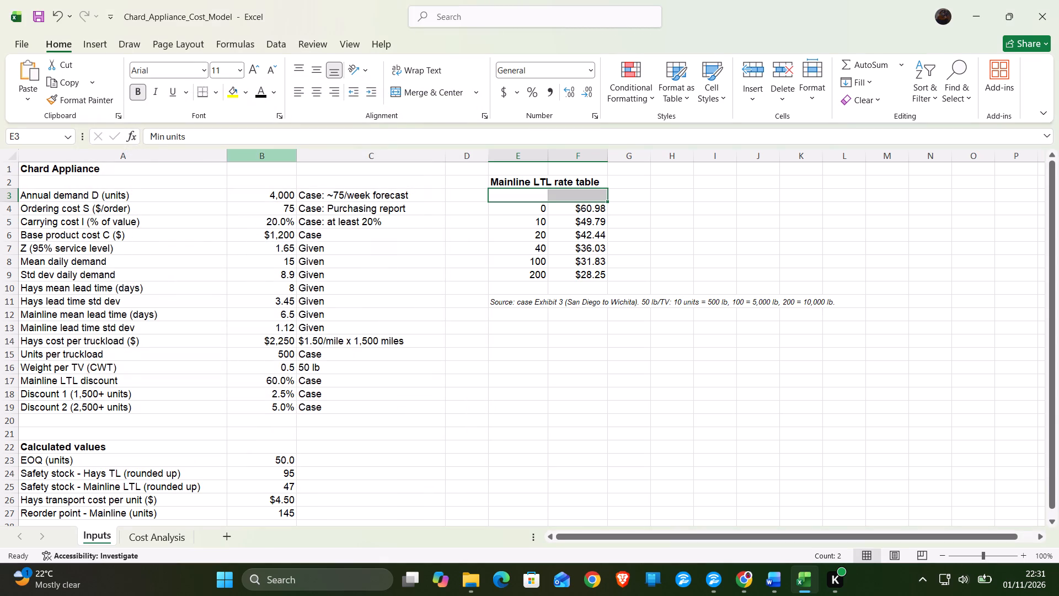
{"action": "left_click", "coordinate": [260, 93]}
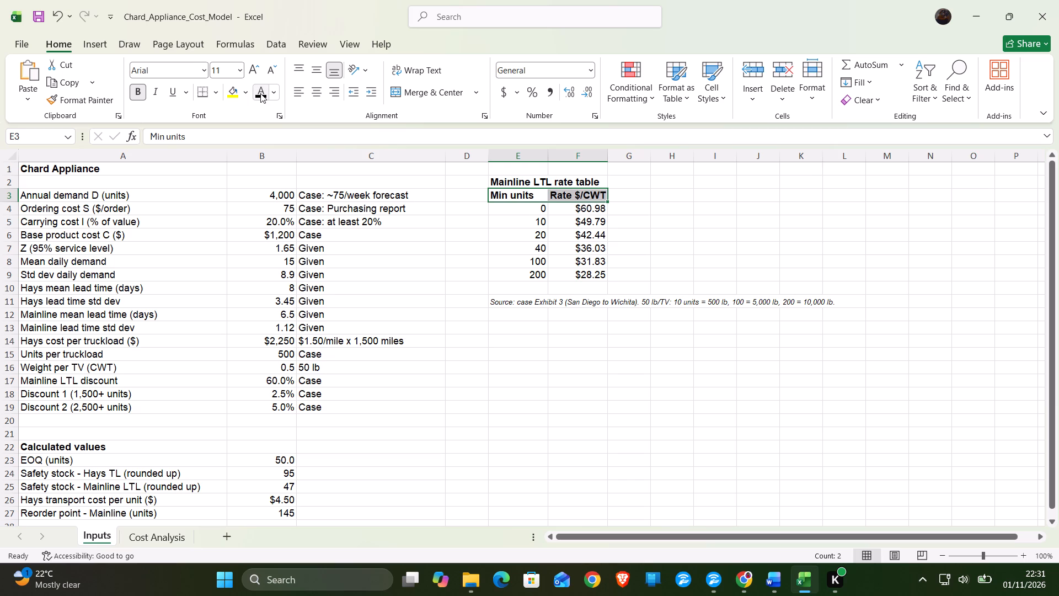
{"action": "left_click", "coordinate": [654, 253]}
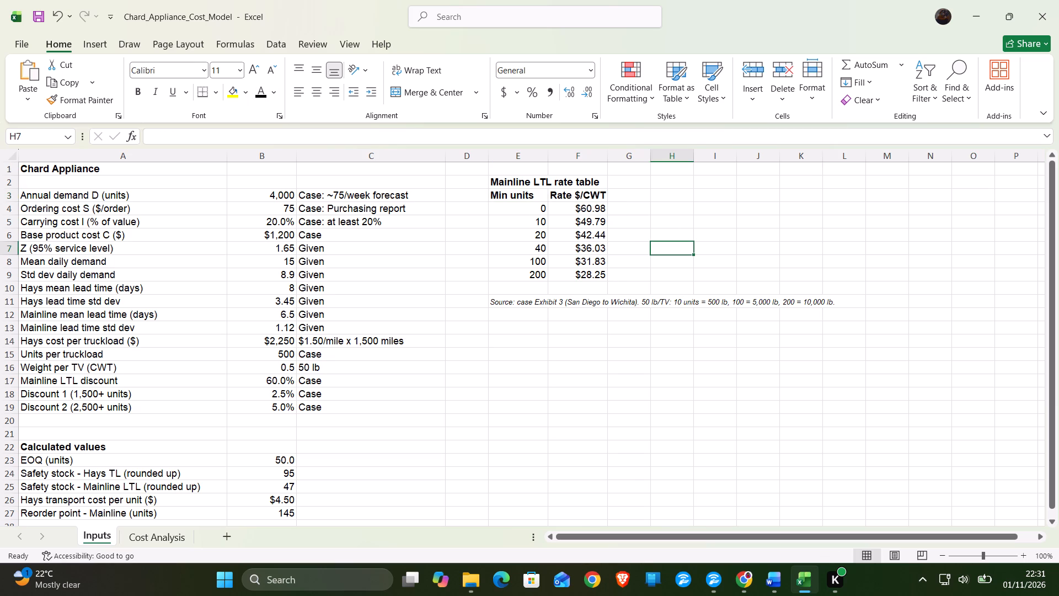
Extend the Inputs sheet title in A1 to read "Chard Appliance Inputs", with a capital I.
{"action": "scroll", "coordinate": [162, 301], "scroll_direction": "down", "scroll_amount": 1}
{"action": "scroll", "coordinate": [162, 301], "scroll_direction": "up", "scroll_amount": 2}
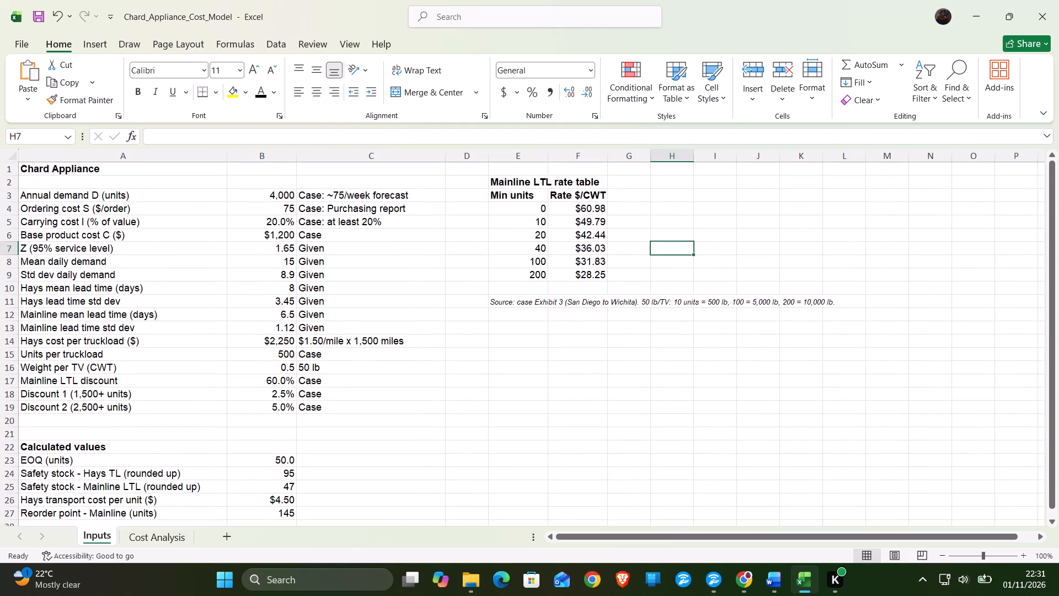
{"action": "left_click", "coordinate": [116, 171]}
{"action": "left_click", "coordinate": [116, 171]}
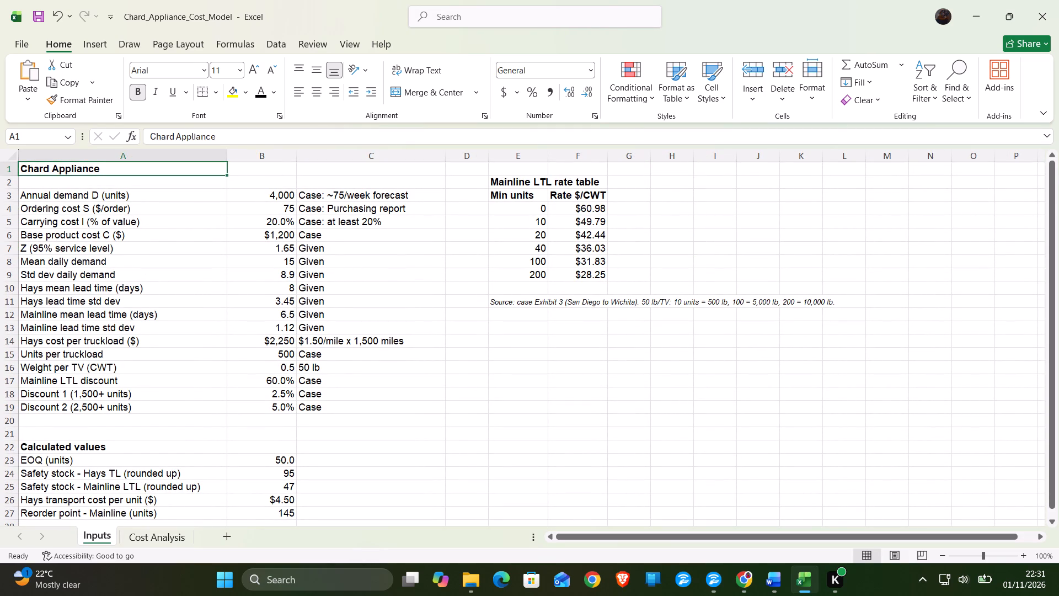
{"action": "double_click", "coordinate": [116, 171]}
{"action": "key", "text": "space"}
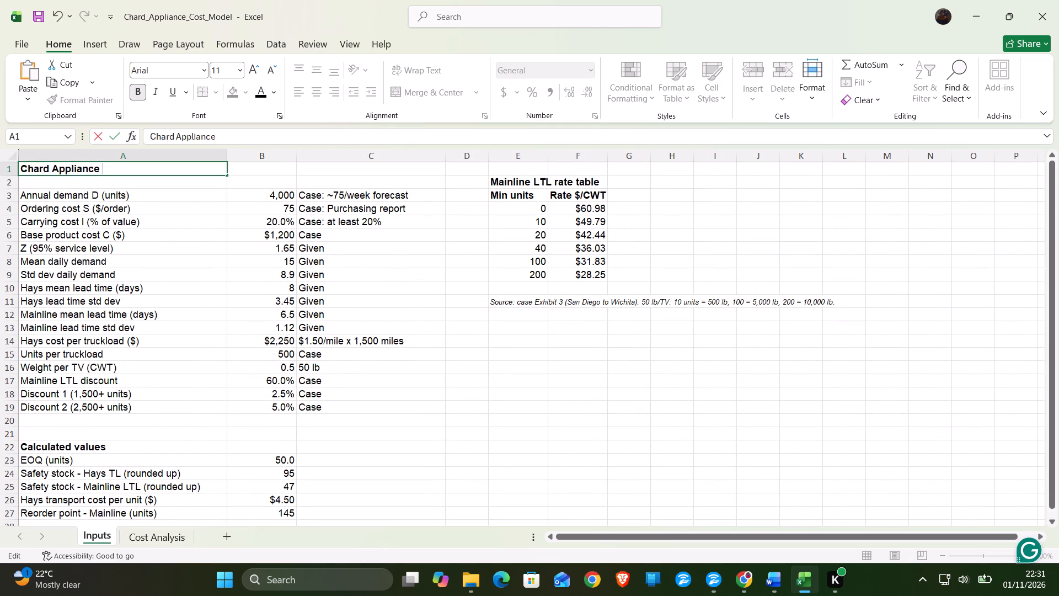
{"action": "type", "text": "inputs"}
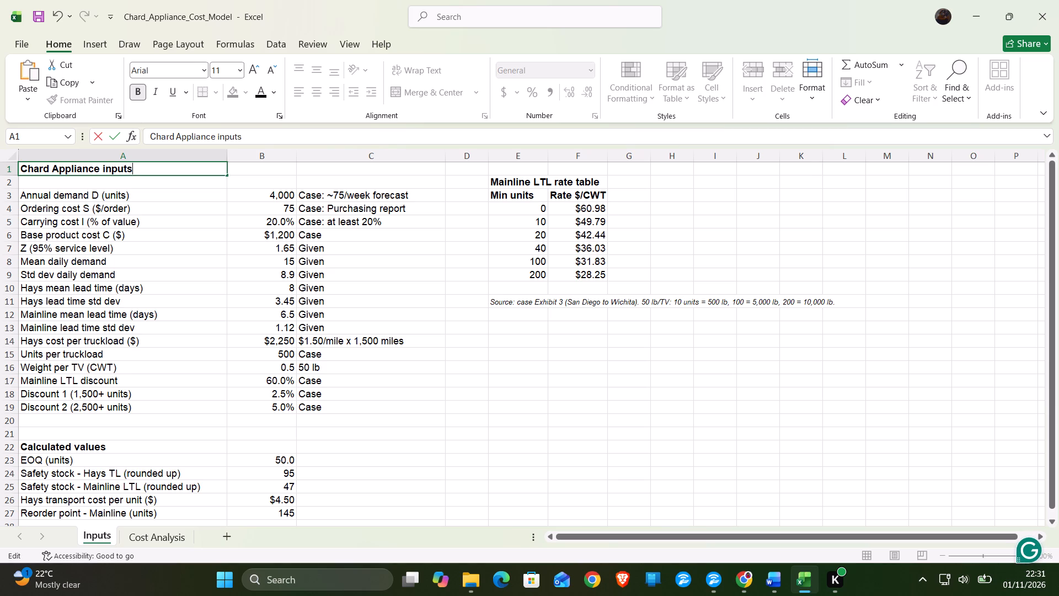
{"action": "left_click", "coordinate": [108, 170]}
{"action": "key", "text": "BackSpace"}
{"action": "key", "text": "shift+i"}
{"action": "left_click", "coordinate": [188, 187]}
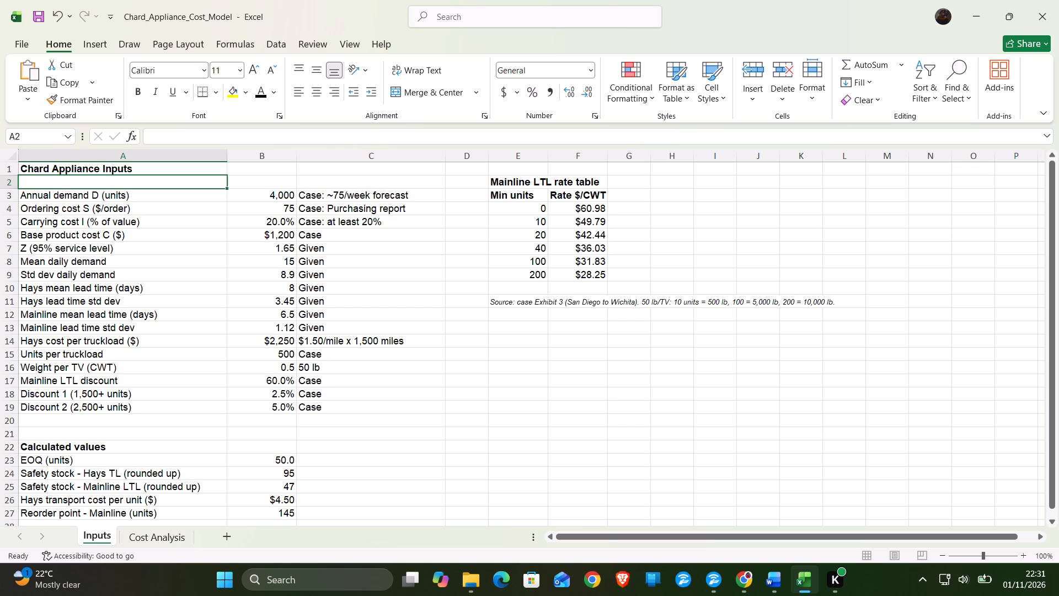
Review the values and source notes in the inputs block and calculated values, and glance at the Cost Analysis sheet.
{"action": "left_click", "coordinate": [299, 205]}
{"action": "left_click", "coordinate": [334, 268]}
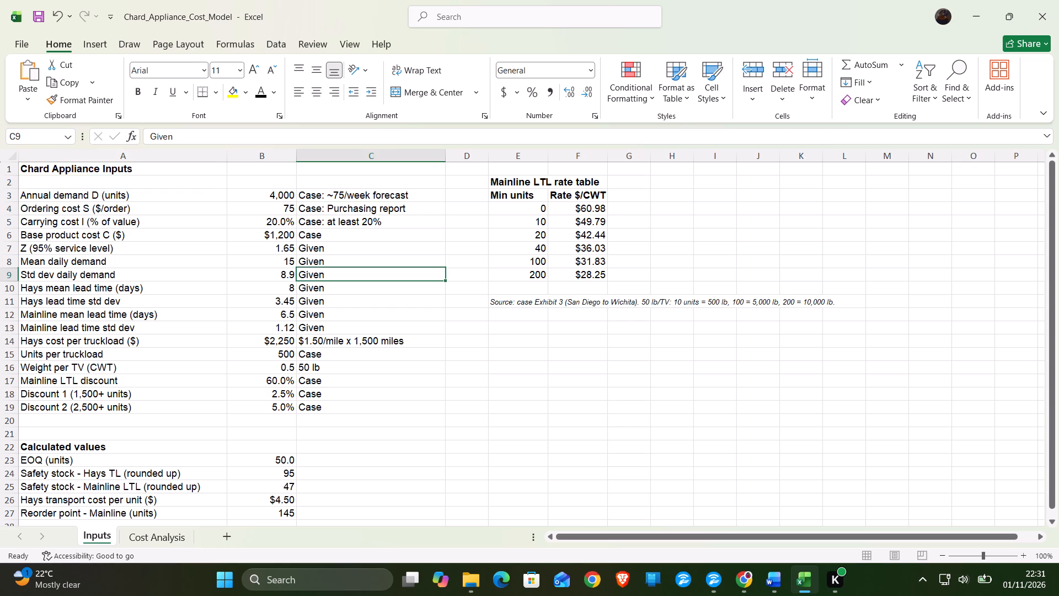
{"action": "left_click", "coordinate": [359, 318]}
{"action": "left_click", "coordinate": [430, 335]}
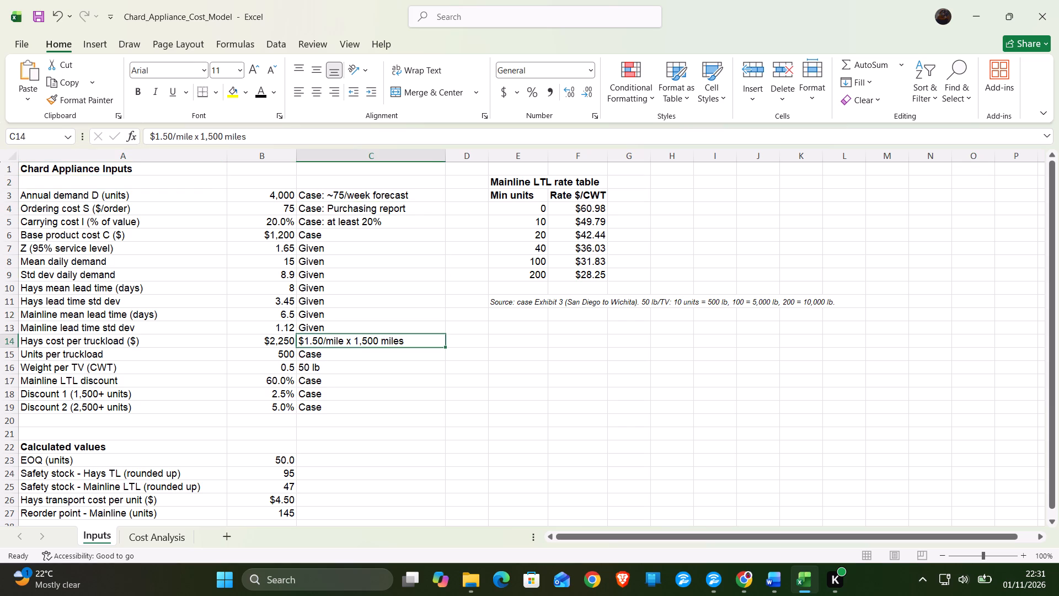
{"action": "left_click", "coordinate": [461, 334]}
{"action": "left_click", "coordinate": [422, 334]}
{"action": "left_click", "coordinate": [364, 289]}
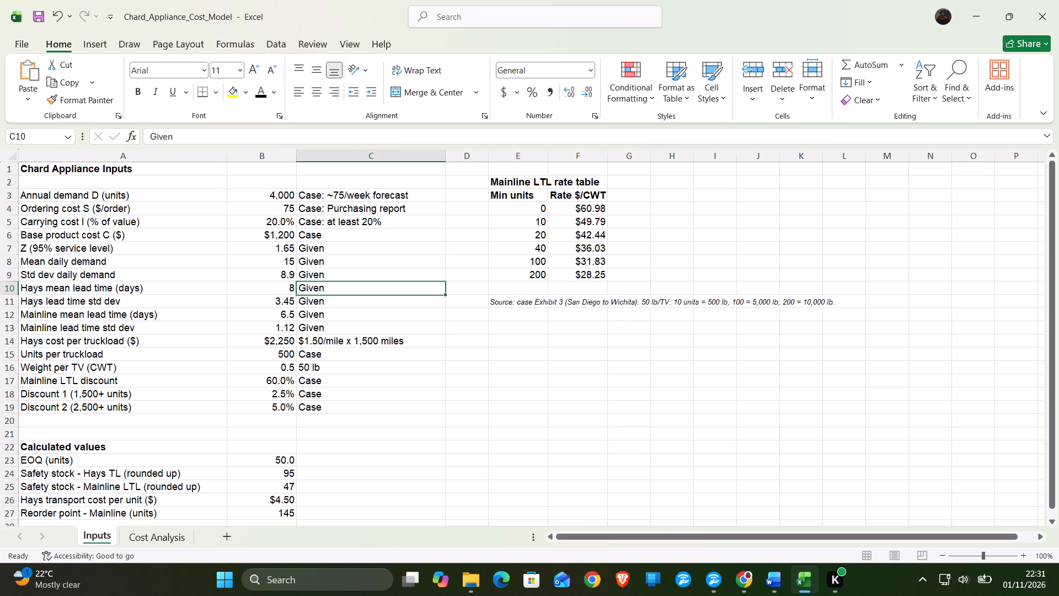
{"action": "left_click", "coordinate": [270, 366]}
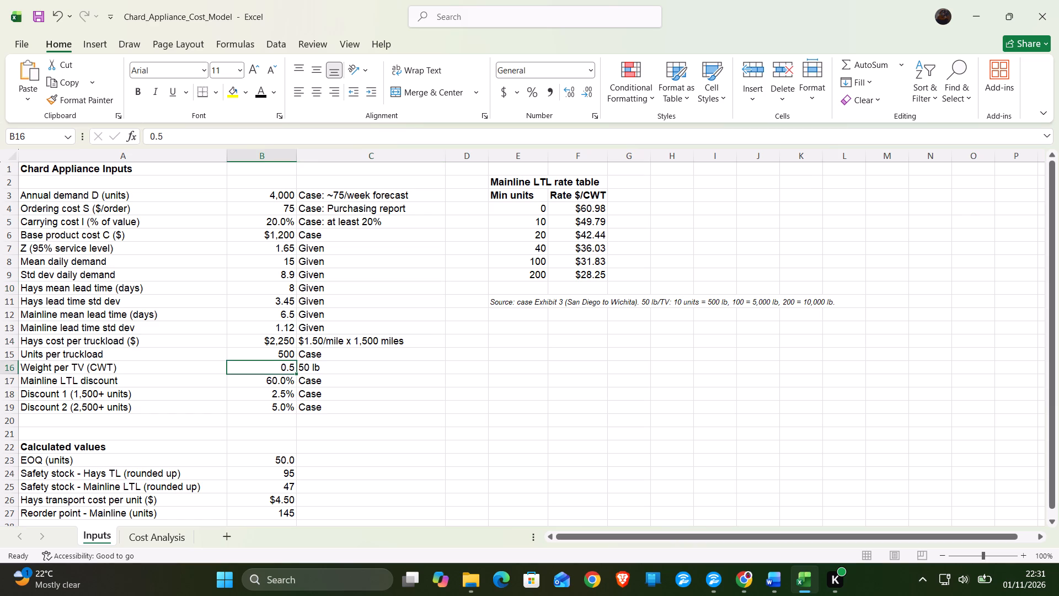
{"action": "left_click", "coordinate": [263, 352]}
{"action": "left_click", "coordinate": [262, 339]}
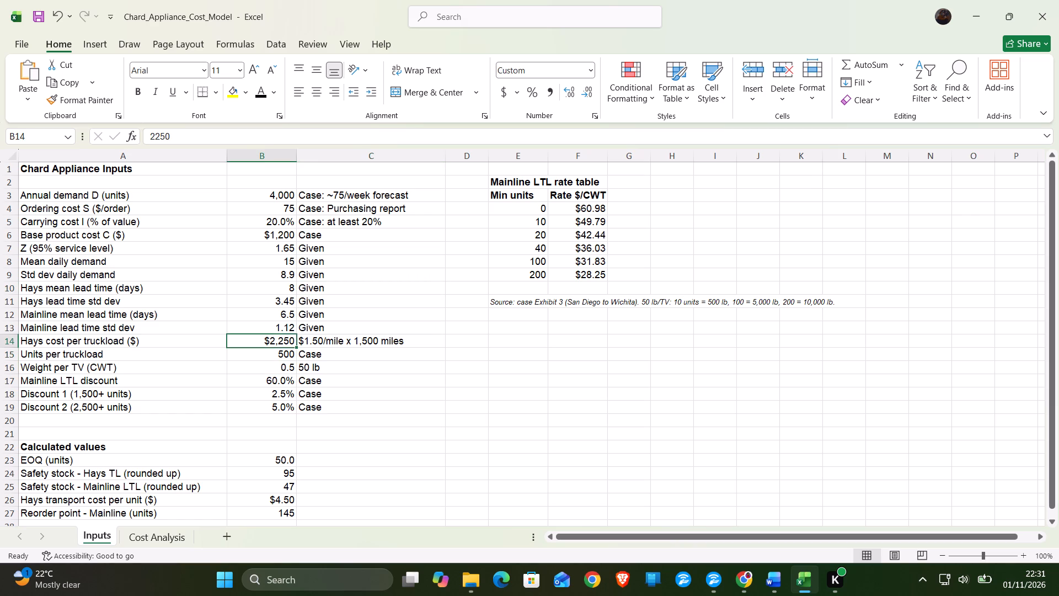
{"action": "left_click", "coordinate": [276, 238]}
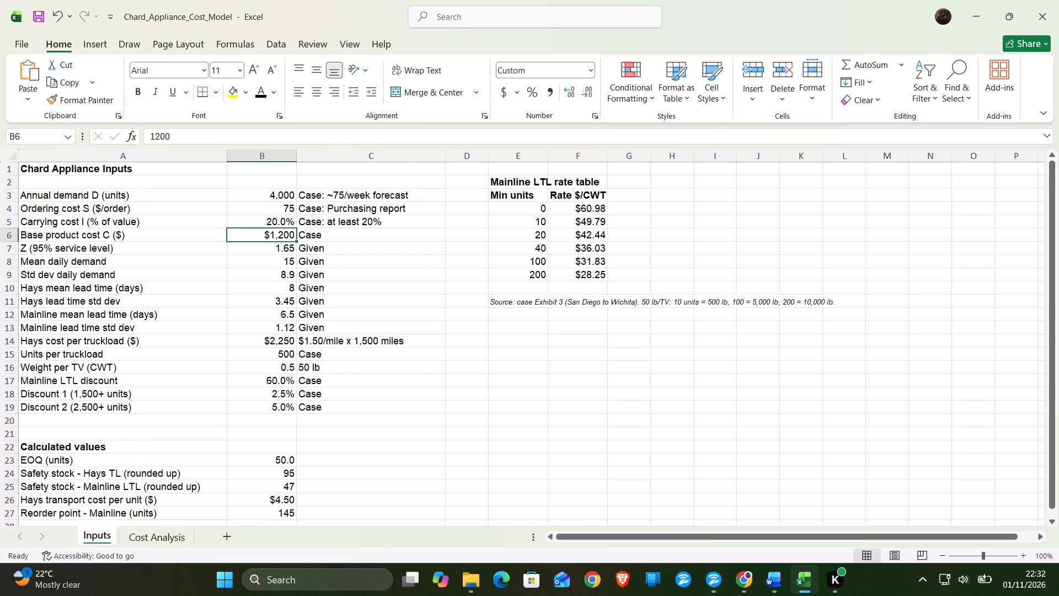
{"action": "scroll", "coordinate": [266, 411], "scroll_direction": "down", "scroll_amount": 1}
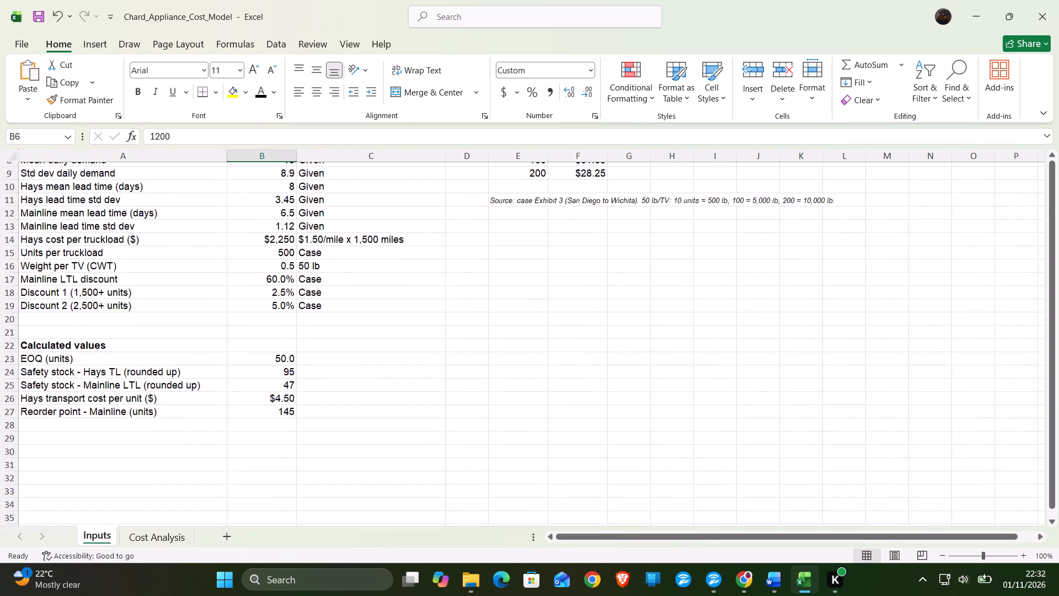
{"action": "left_click", "coordinate": [157, 532]}
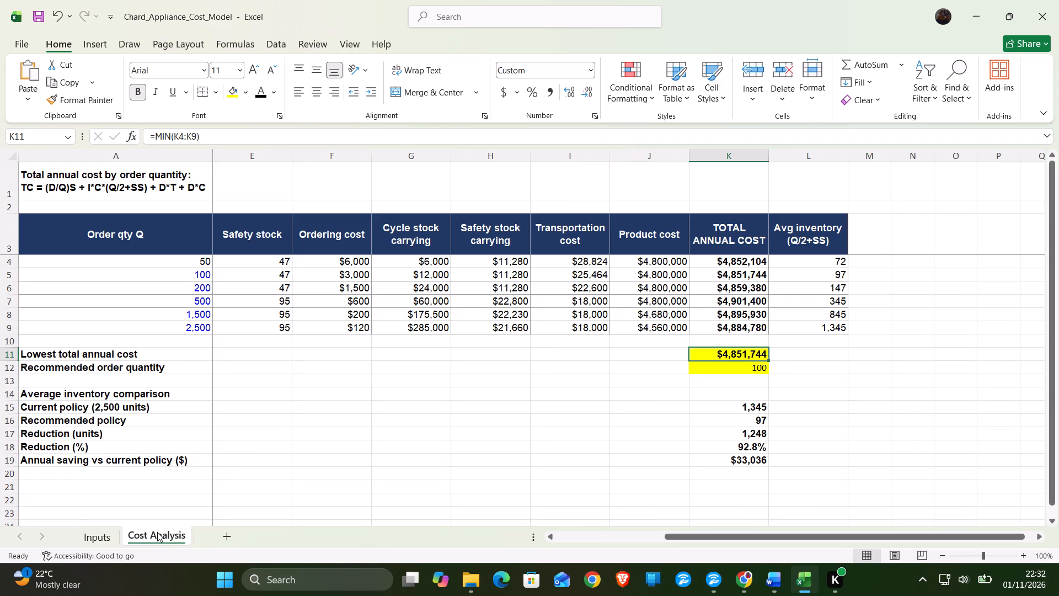
{"action": "left_click", "coordinate": [99, 534]}
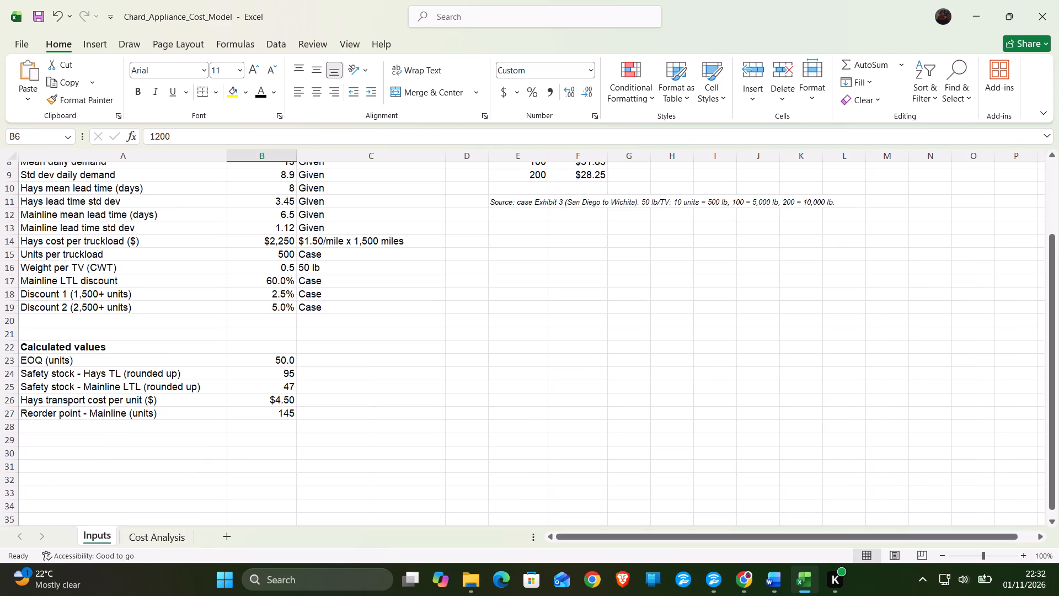
Save the workbook with the cleaned-up Inputs sheet.
{"action": "left_click", "coordinate": [453, 362]}
{"action": "key", "text": "ctrl+s"}
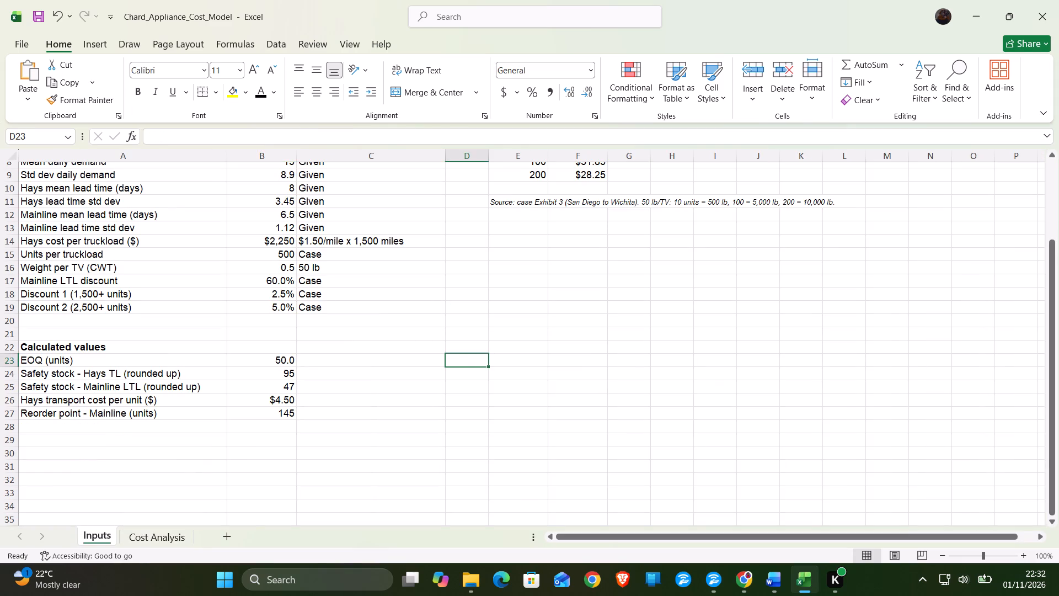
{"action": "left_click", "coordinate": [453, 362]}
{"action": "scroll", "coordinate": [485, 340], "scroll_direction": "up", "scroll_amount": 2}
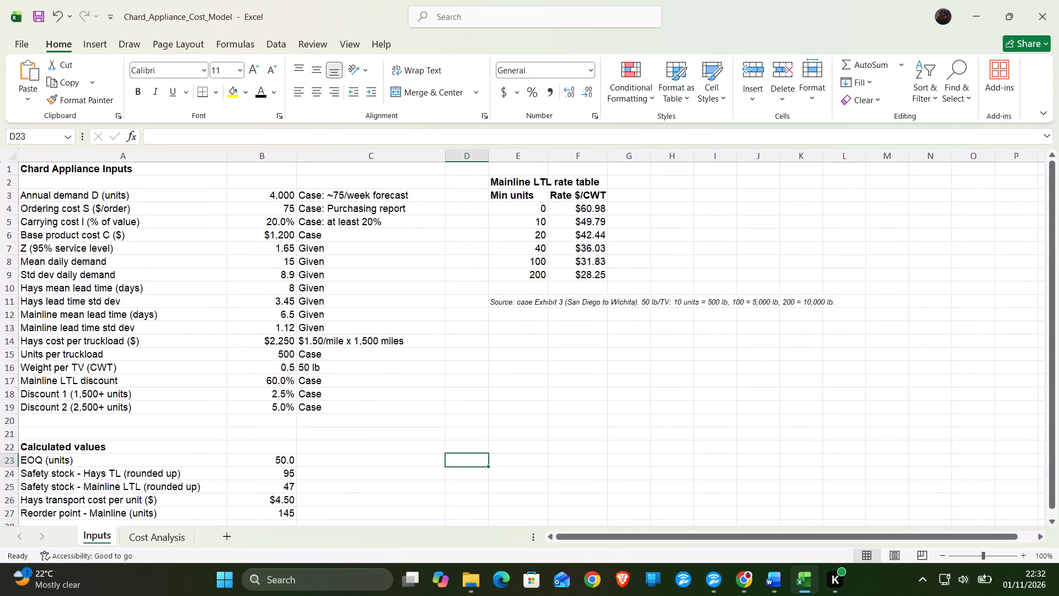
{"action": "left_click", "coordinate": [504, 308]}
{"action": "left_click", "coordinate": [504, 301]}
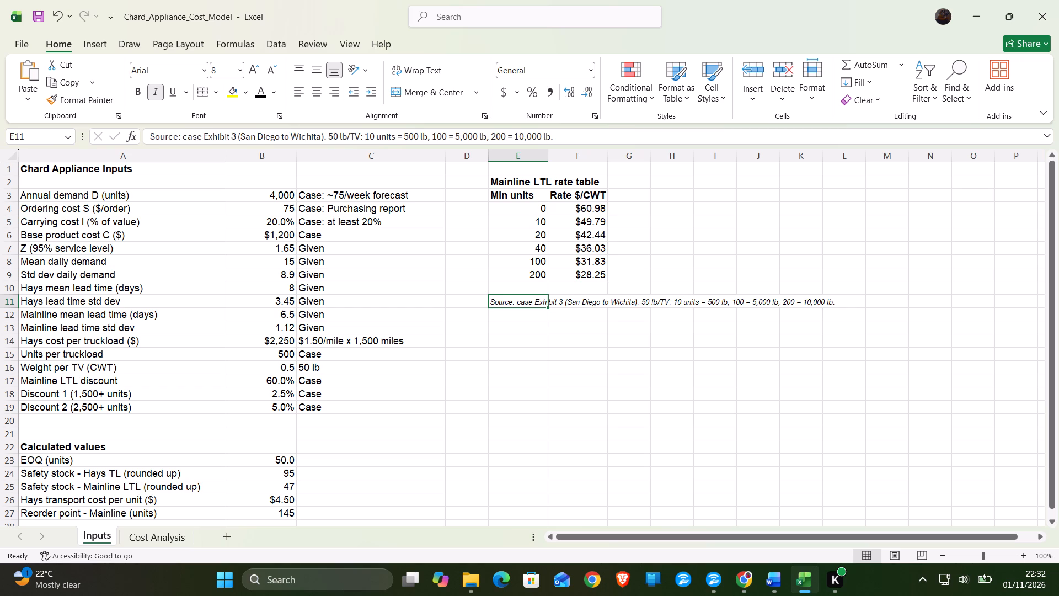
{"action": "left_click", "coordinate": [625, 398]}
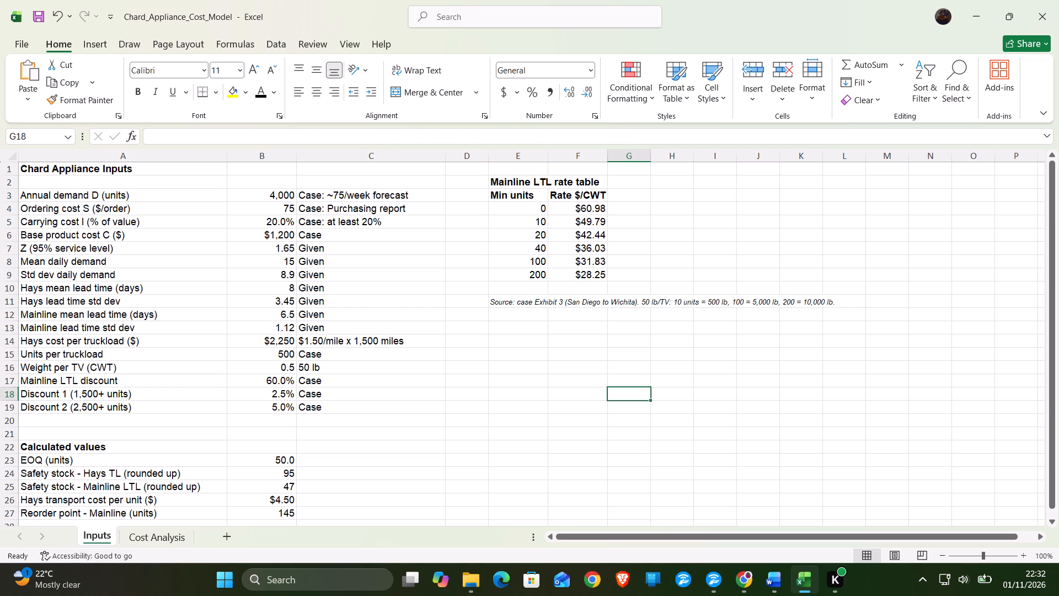
Set the font color of every cell on the Cost Analysis sheet to black.
{"action": "left_click", "coordinate": [142, 534]}
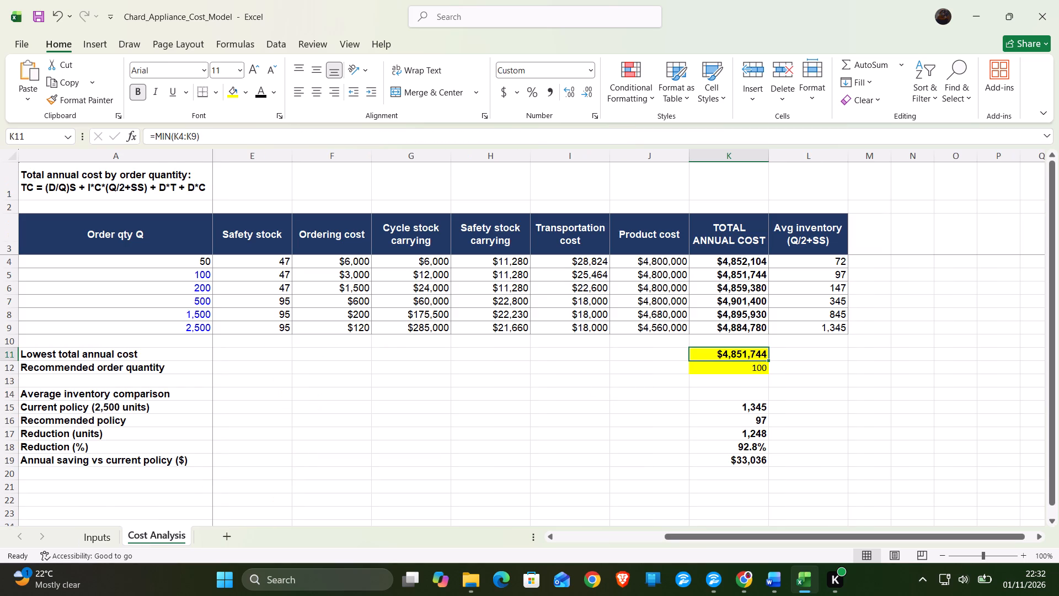
{"action": "key", "text": "ctrl+a"}
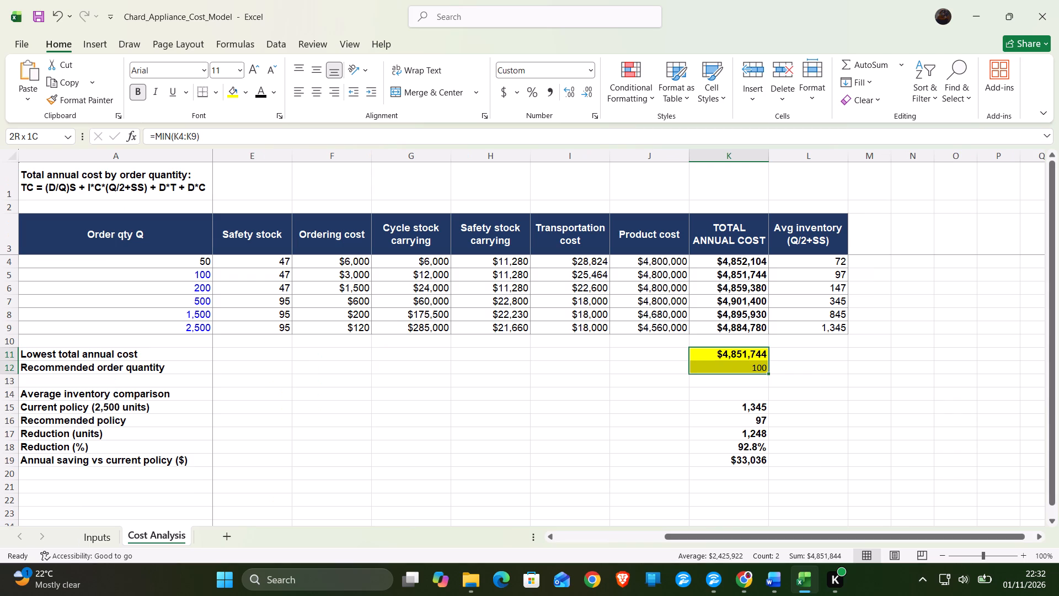
{"action": "left_click", "coordinate": [290, 426]}
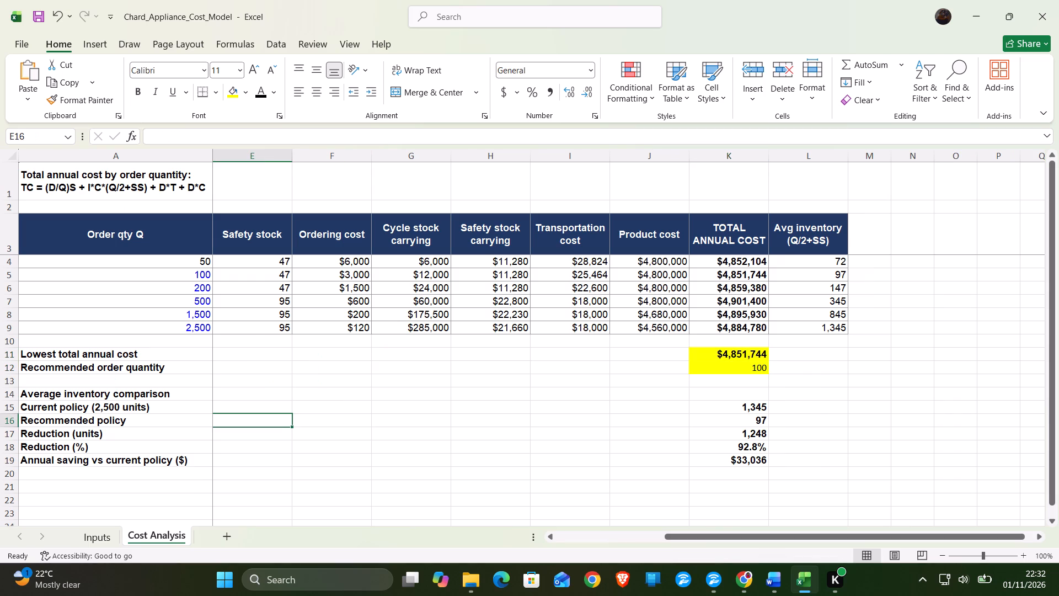
{"action": "key", "text": "ctrl+a"}
{"action": "double_click", "coordinate": [208, 291]}
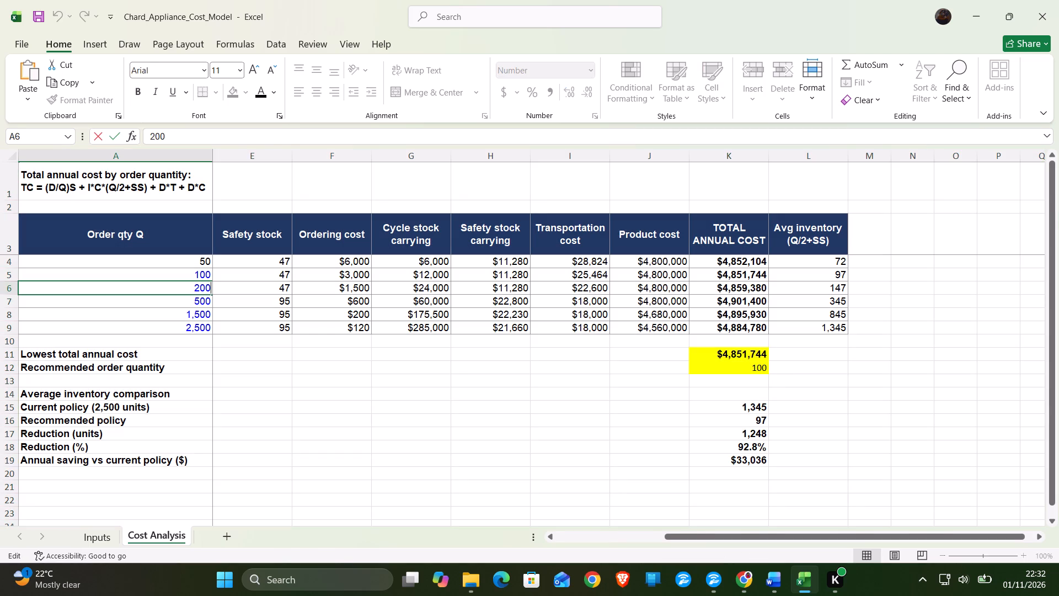
{"action": "left_click", "coordinate": [341, 365]}
{"action": "key", "text": "ctrl+a"}
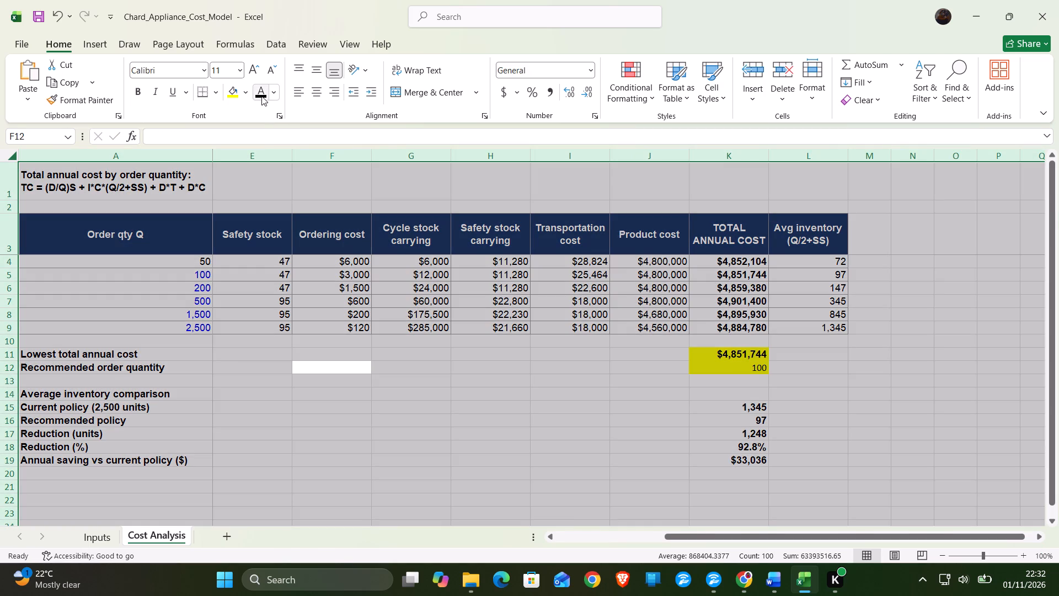
{"action": "left_click", "coordinate": [261, 93]}
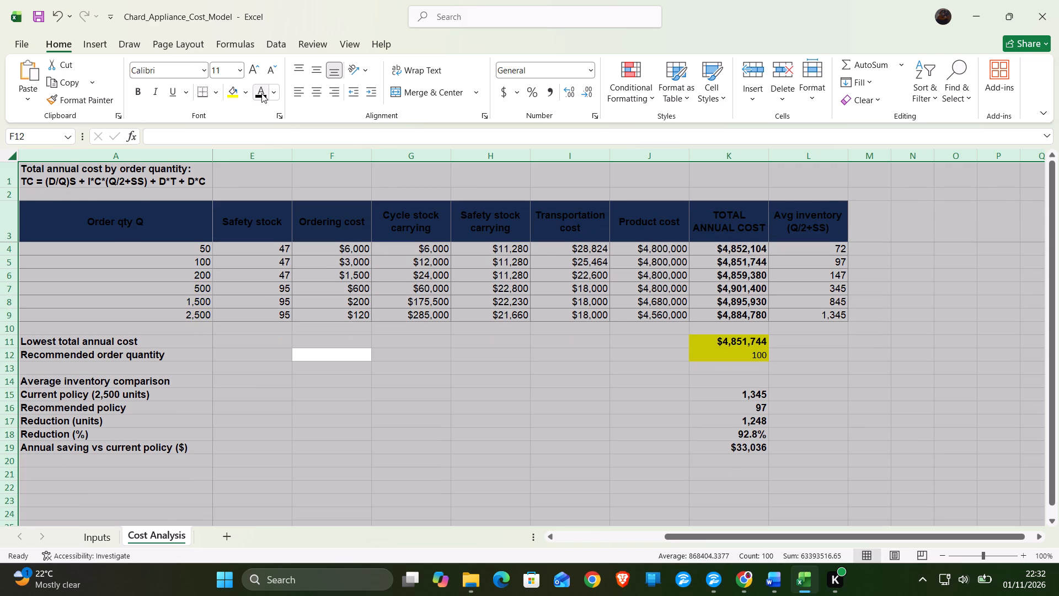
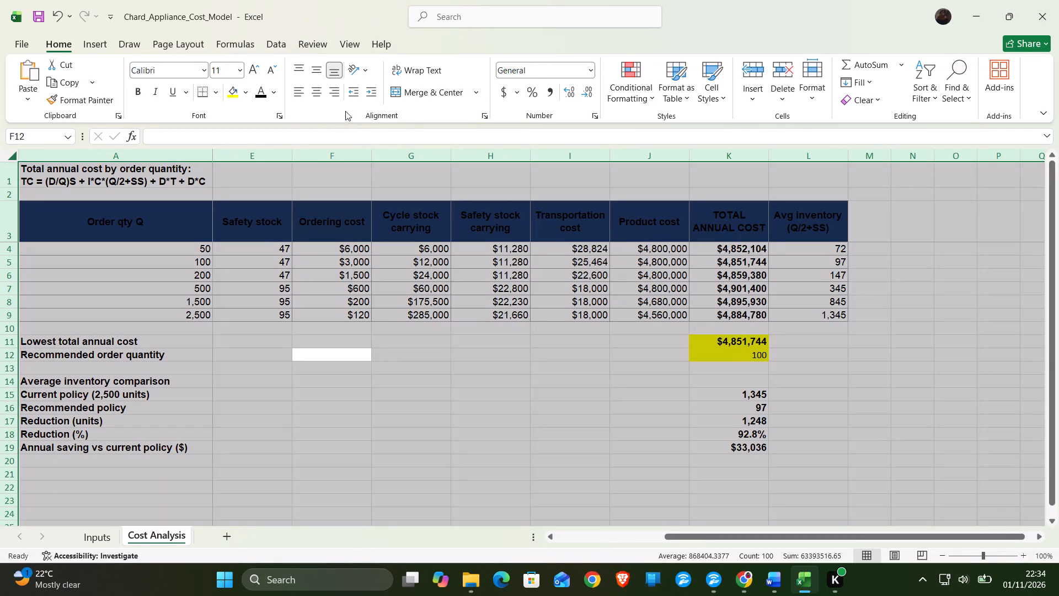
Remove the background fill color from all cells on the Cost Analysis sheet, setting it to No Color.
{"action": "left_click", "coordinate": [281, 114]}
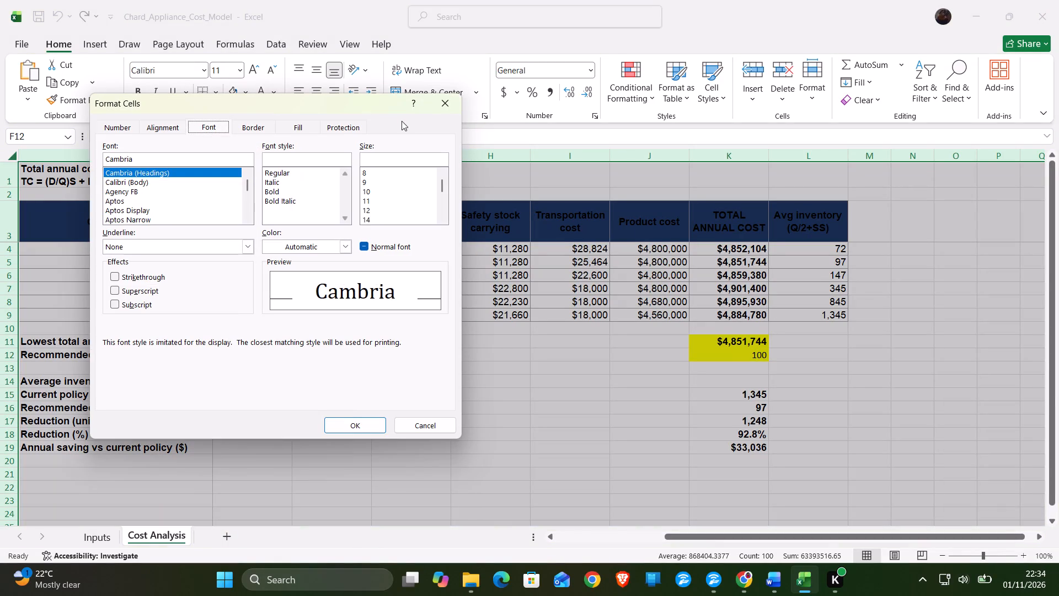
{"action": "left_click", "coordinate": [297, 120]}
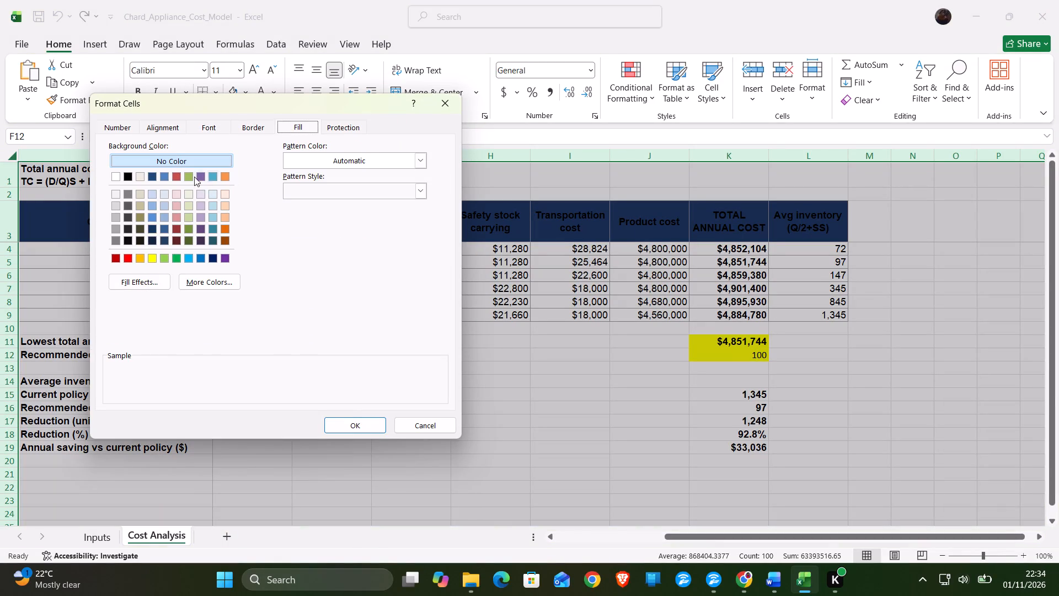
{"action": "left_click", "coordinate": [184, 160]}
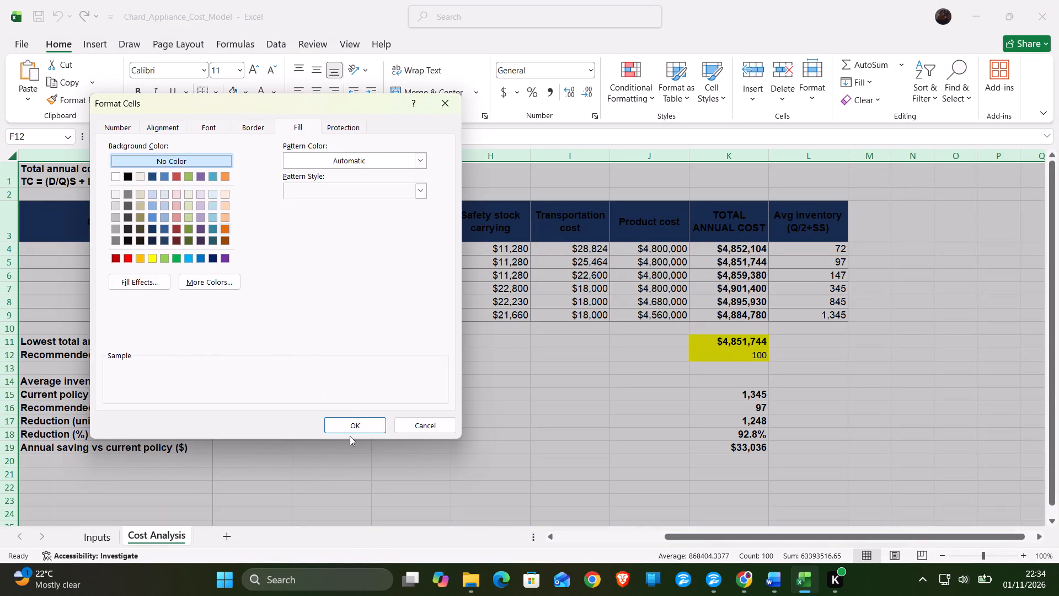
{"action": "left_click", "coordinate": [353, 430]}
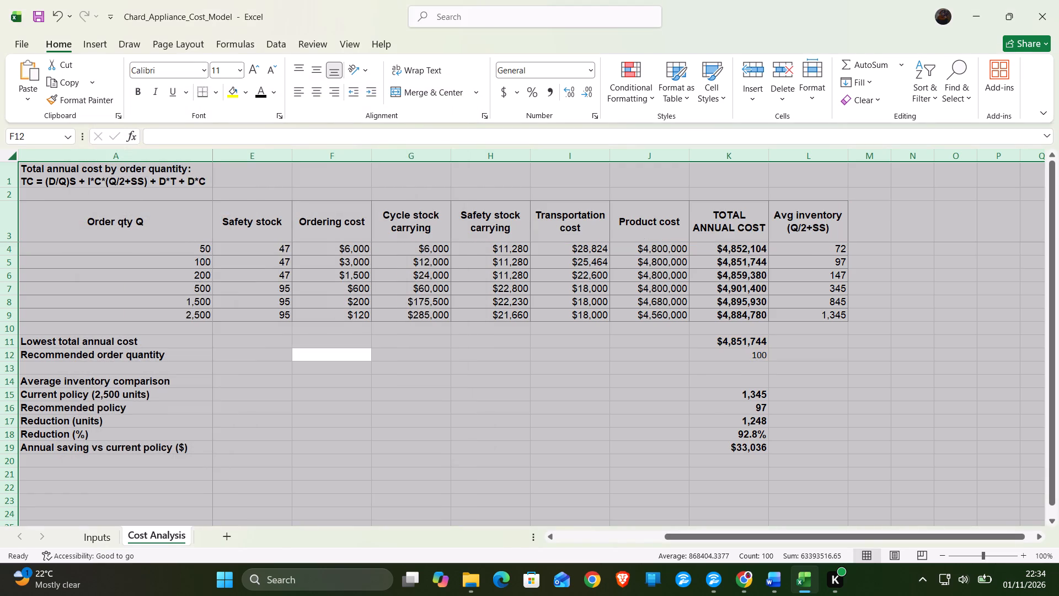
{"action": "left_click", "coordinate": [413, 398]}
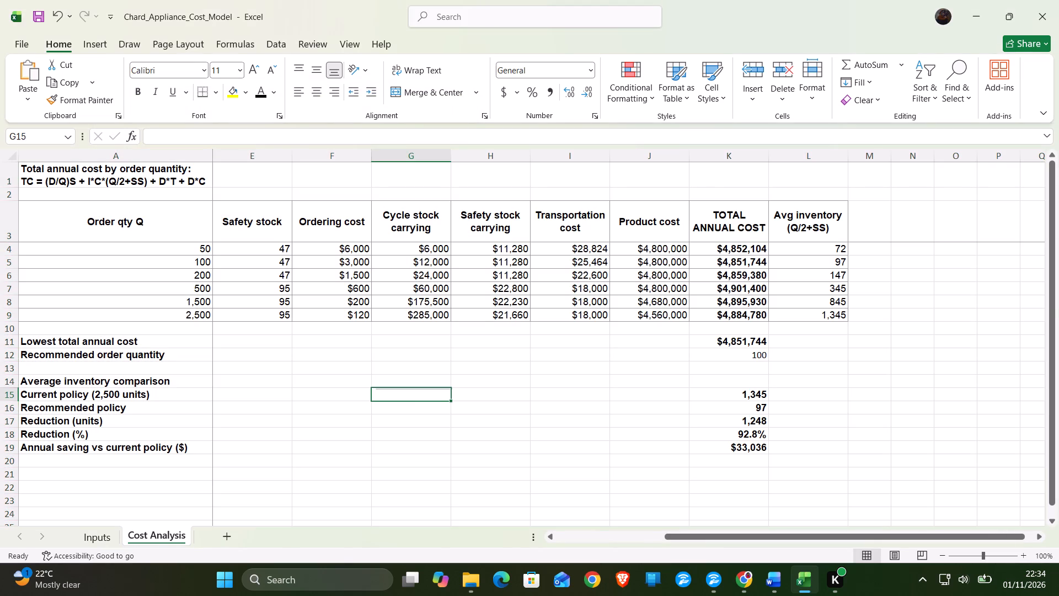
Save the workbook with the uncolored Cost Analysis sheet.
{"action": "left_click", "coordinate": [282, 387]}
{"action": "left_click", "coordinate": [282, 387]}
{"action": "left_click", "coordinate": [331, 426]}
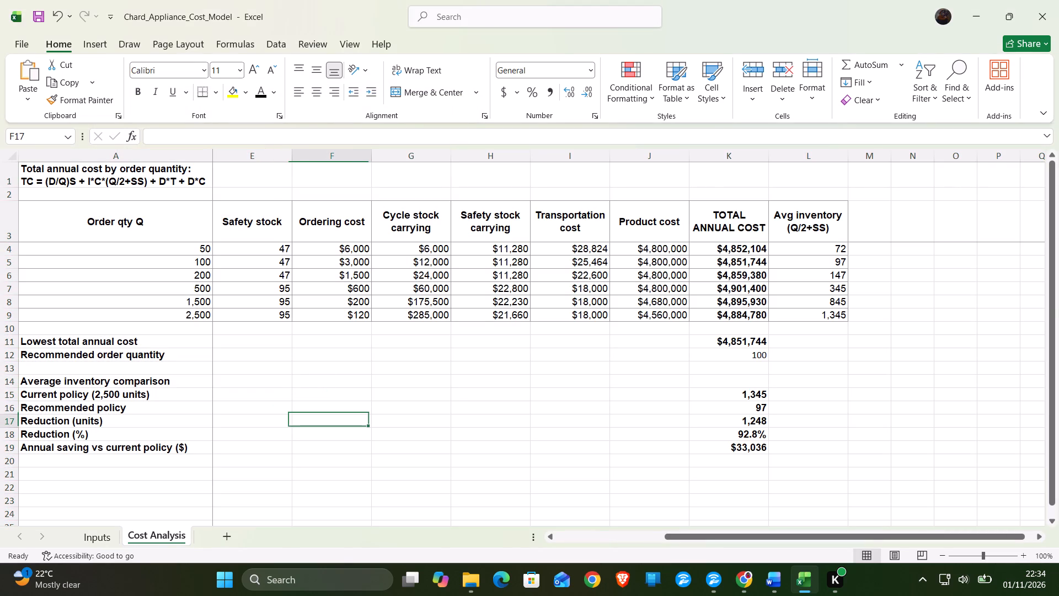
{"action": "left_click", "coordinate": [707, 389]}
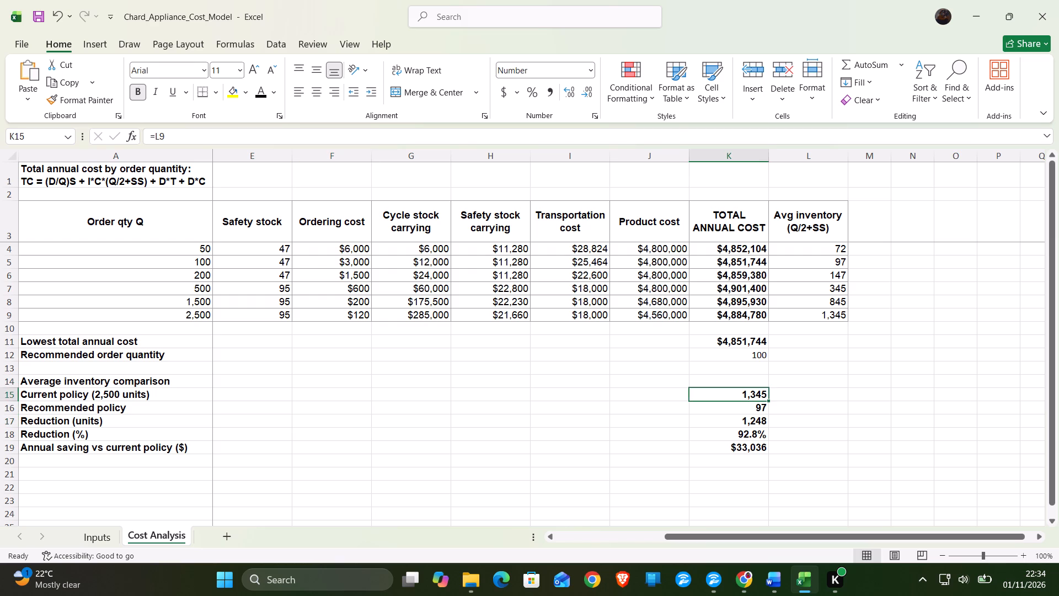
{"action": "key", "text": "ctrl+s"}
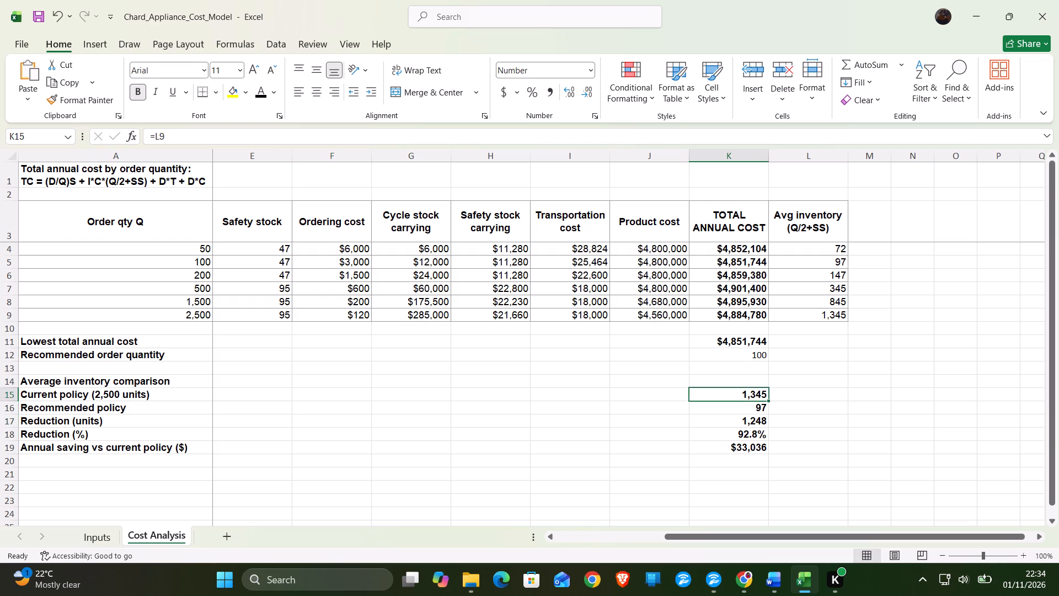
Inspect the formulas behind the lowest total annual cost in K11 and the recommended order quantity in K12.
{"action": "left_click", "coordinate": [848, 382]}
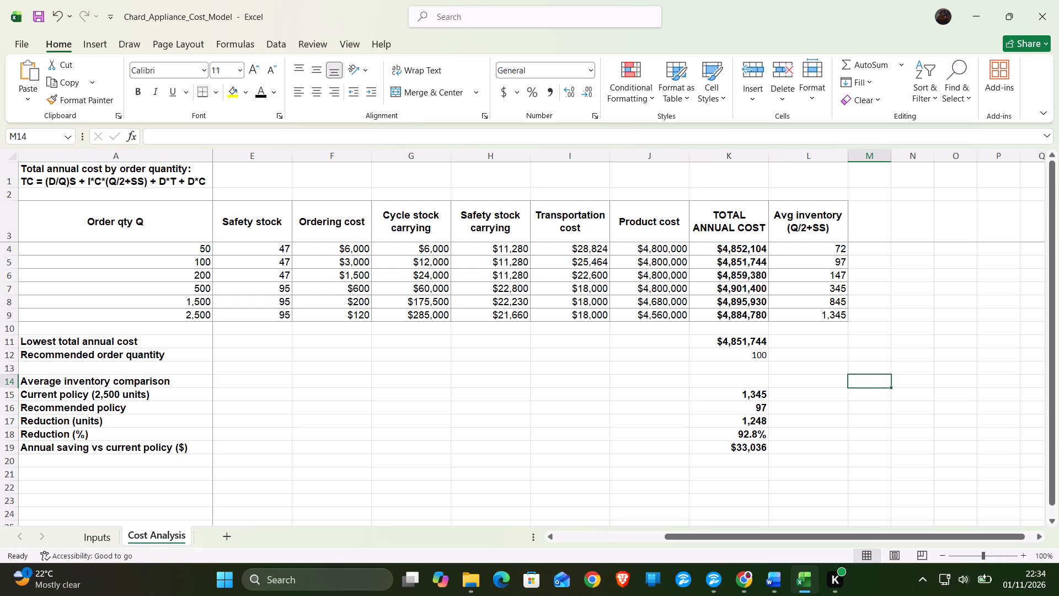
{"action": "left_click", "coordinate": [761, 354]}
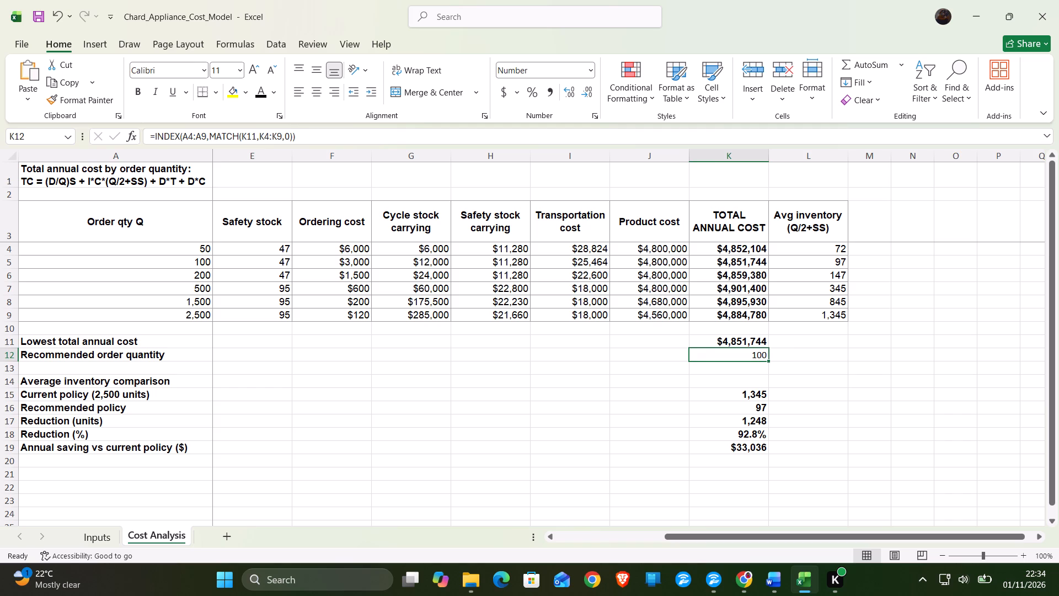
{"action": "left_click", "coordinate": [737, 342]}
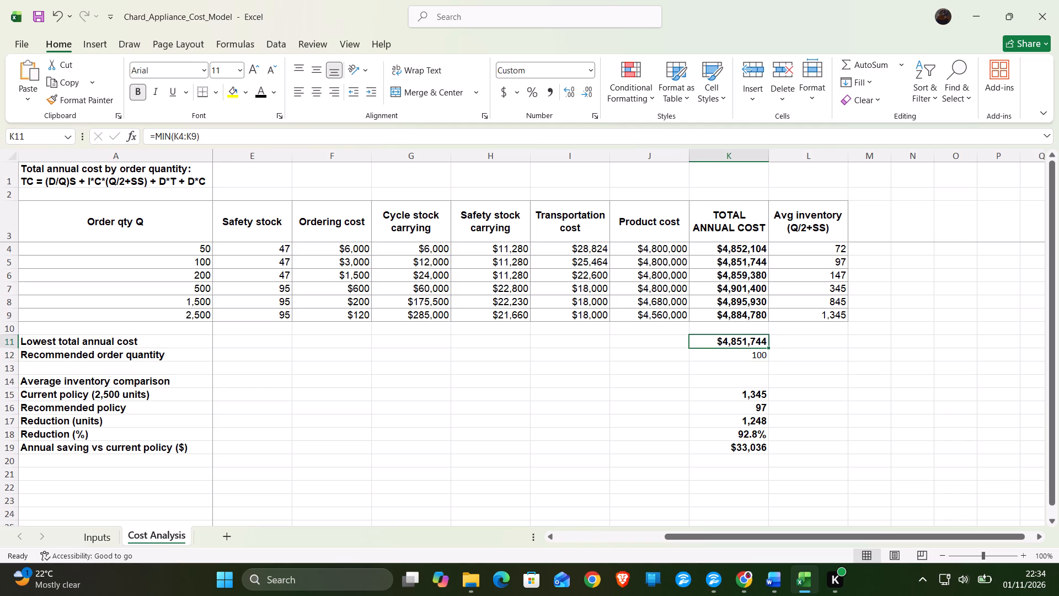
{"action": "left_click", "coordinate": [667, 347]}
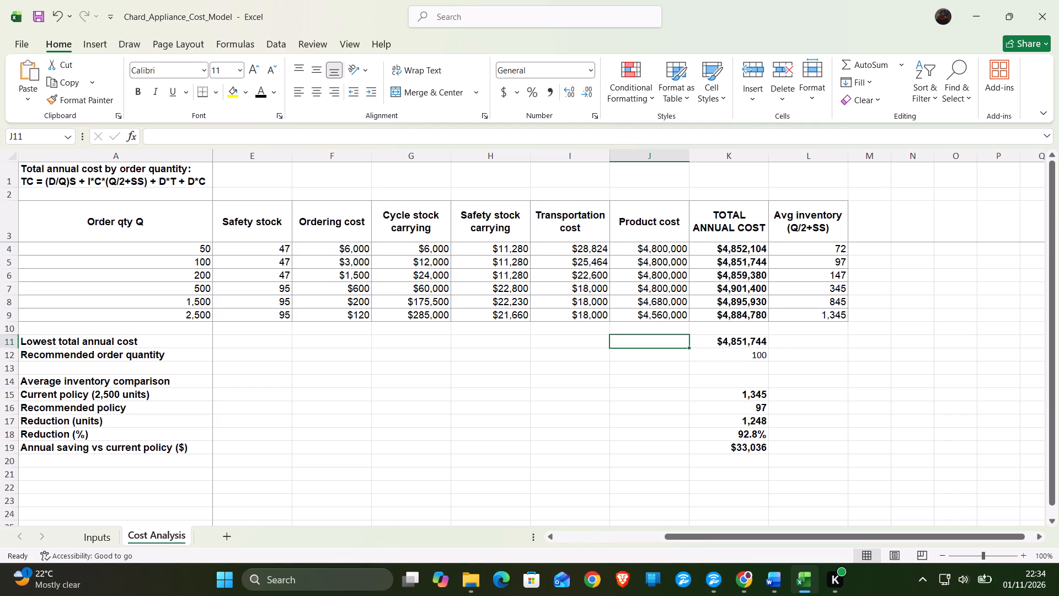
{"action": "left_click", "coordinate": [717, 335]}
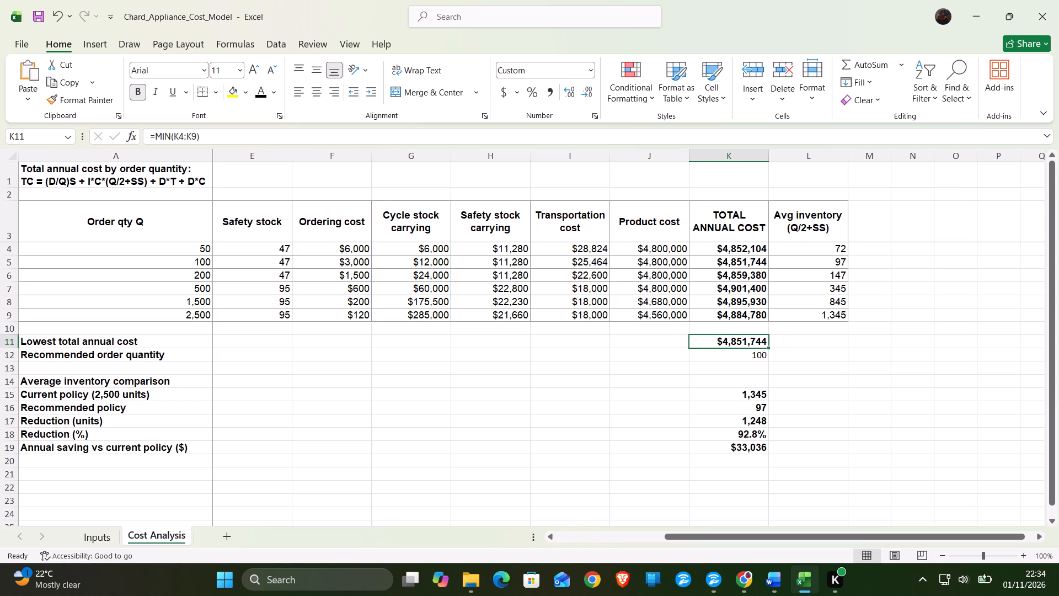
{"action": "left_click", "coordinate": [719, 358]}
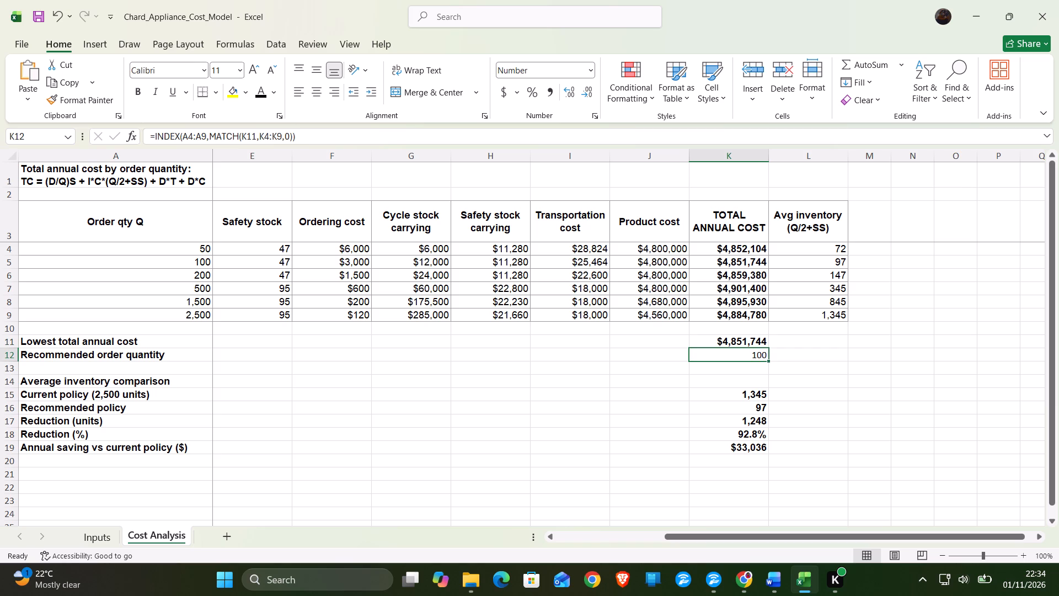
{"action": "left_click", "coordinate": [326, 141]}
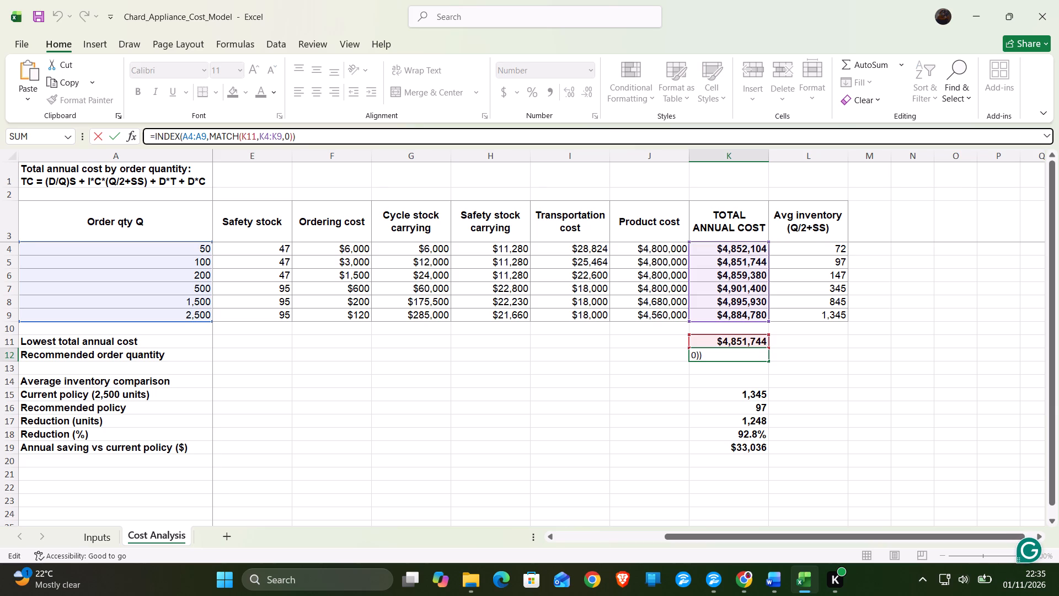
{"action": "key", "text": "Return"}
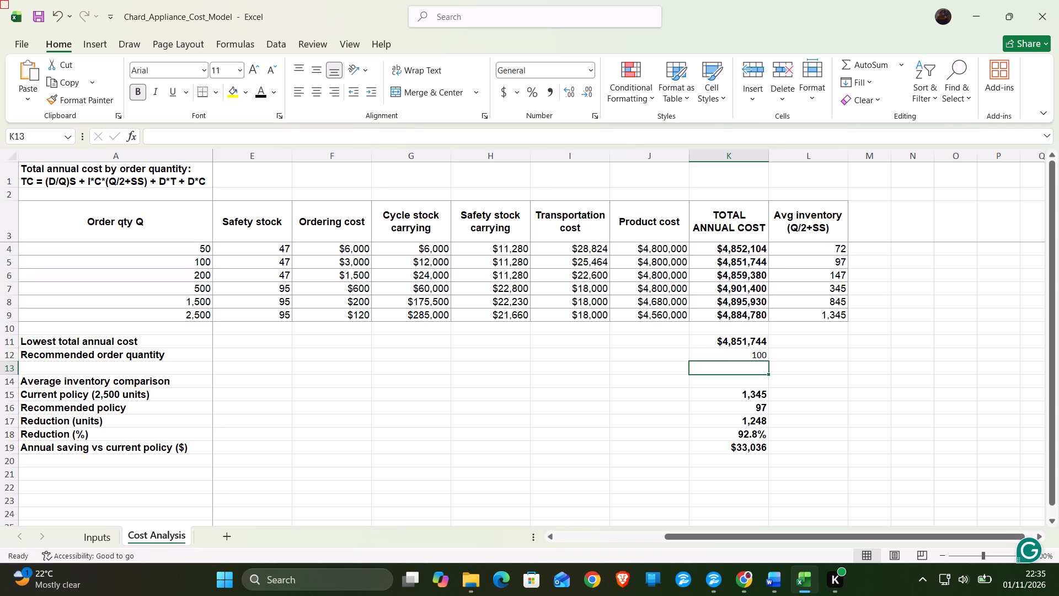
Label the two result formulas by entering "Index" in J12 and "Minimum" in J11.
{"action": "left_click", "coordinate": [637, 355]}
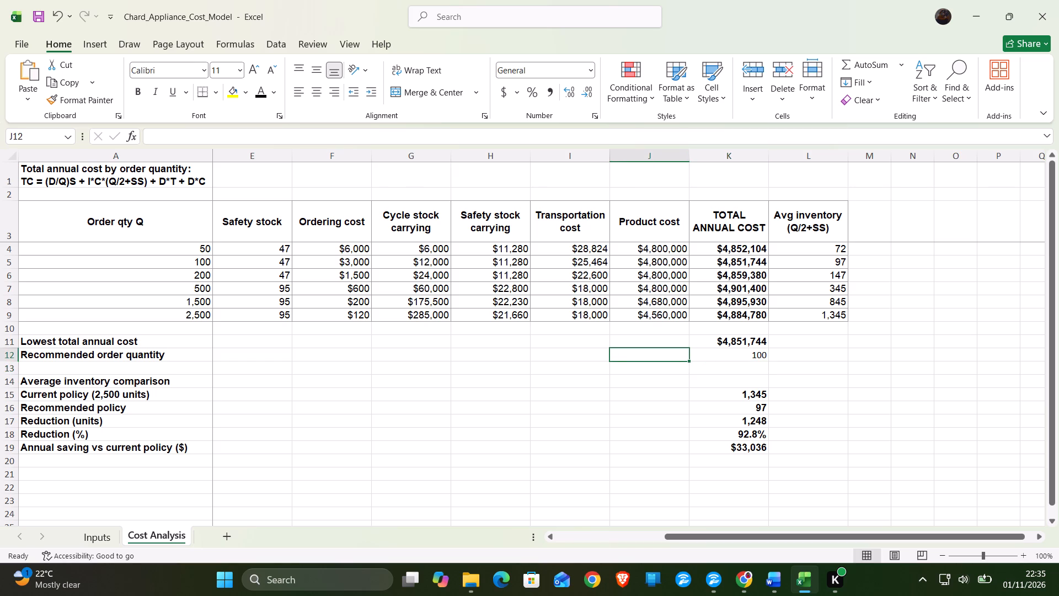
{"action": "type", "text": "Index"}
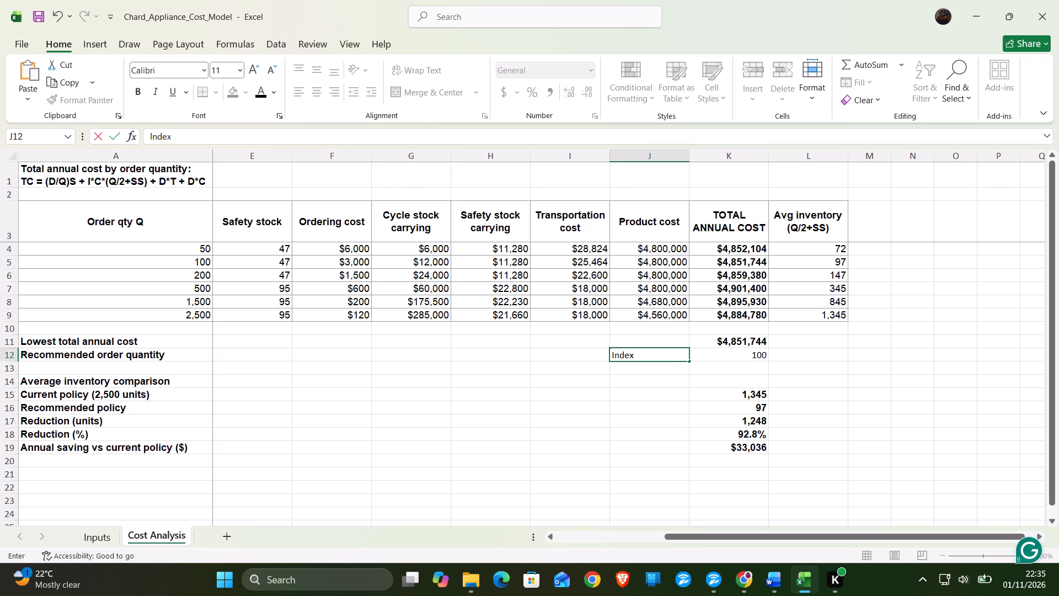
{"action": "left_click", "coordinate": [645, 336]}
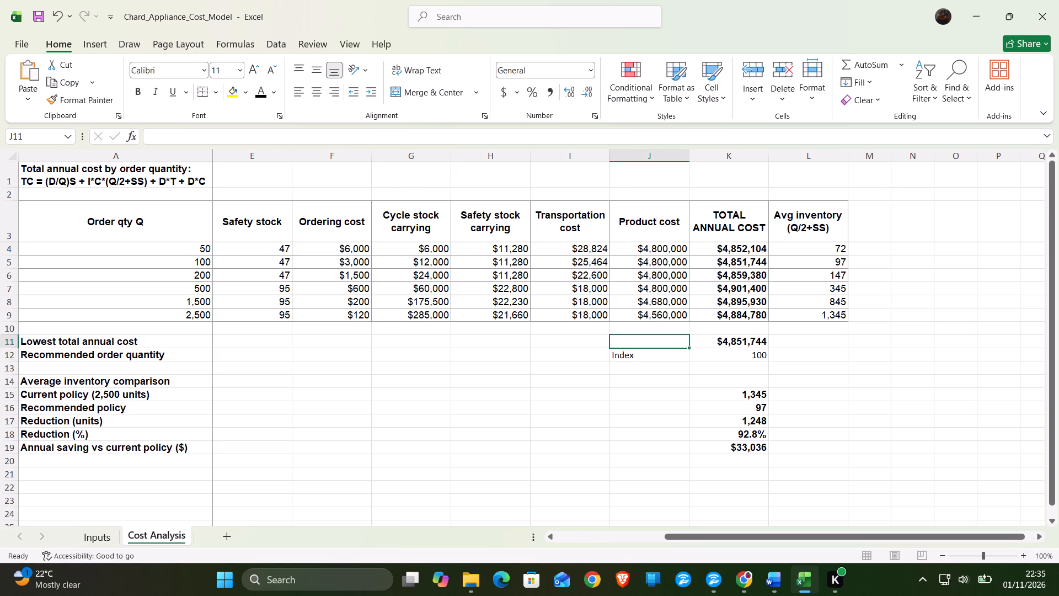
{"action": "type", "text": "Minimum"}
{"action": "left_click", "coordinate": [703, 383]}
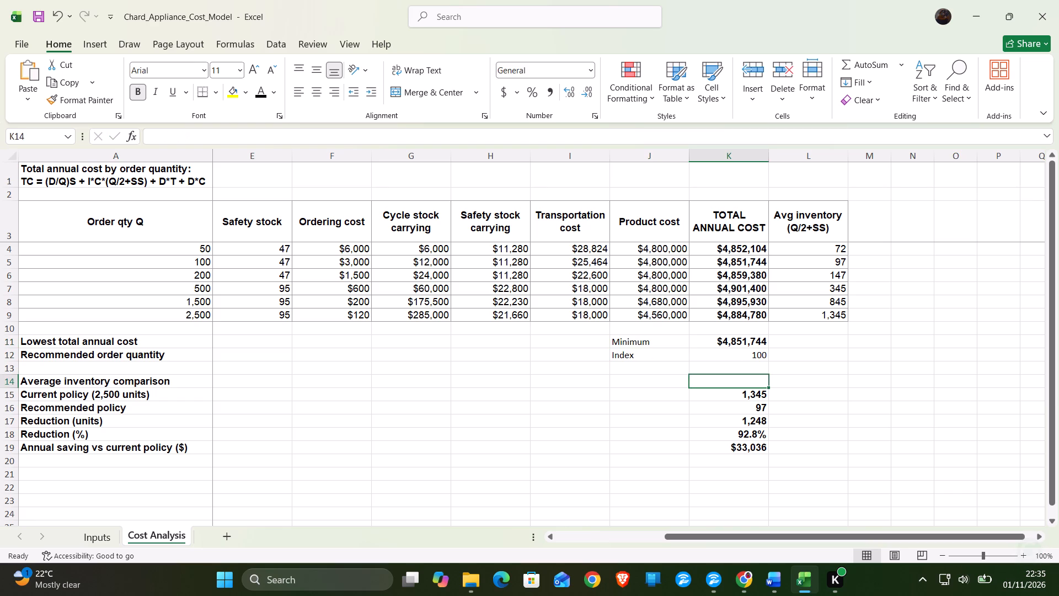
Examine the average inventory comparison block row by row, from its heading through the annual saving versus current policy.
{"action": "left_click", "coordinate": [658, 386]}
{"action": "left_click", "coordinate": [719, 399]}
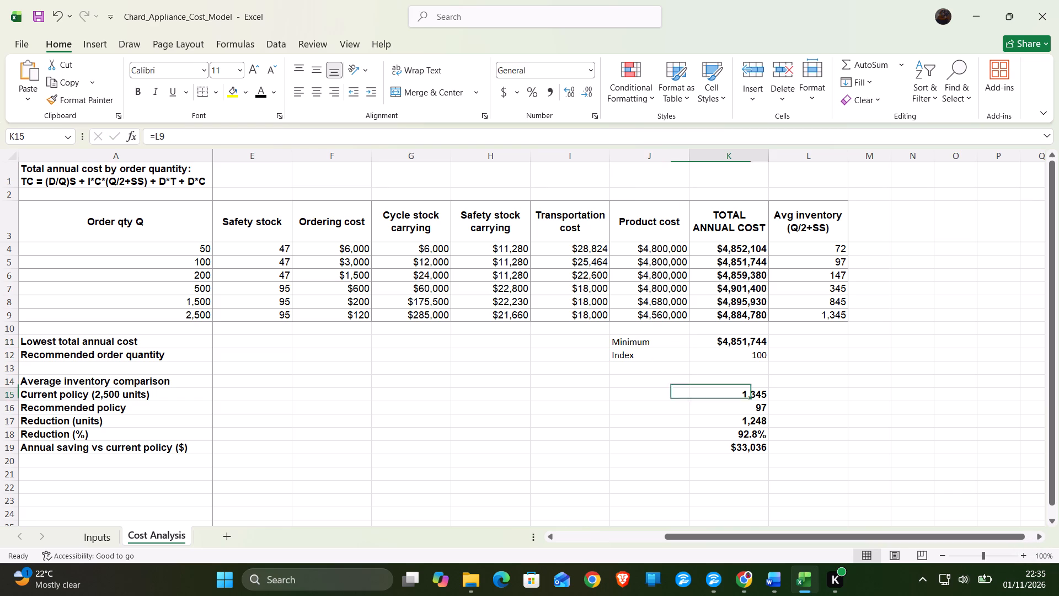
{"action": "left_click", "coordinate": [726, 408]}
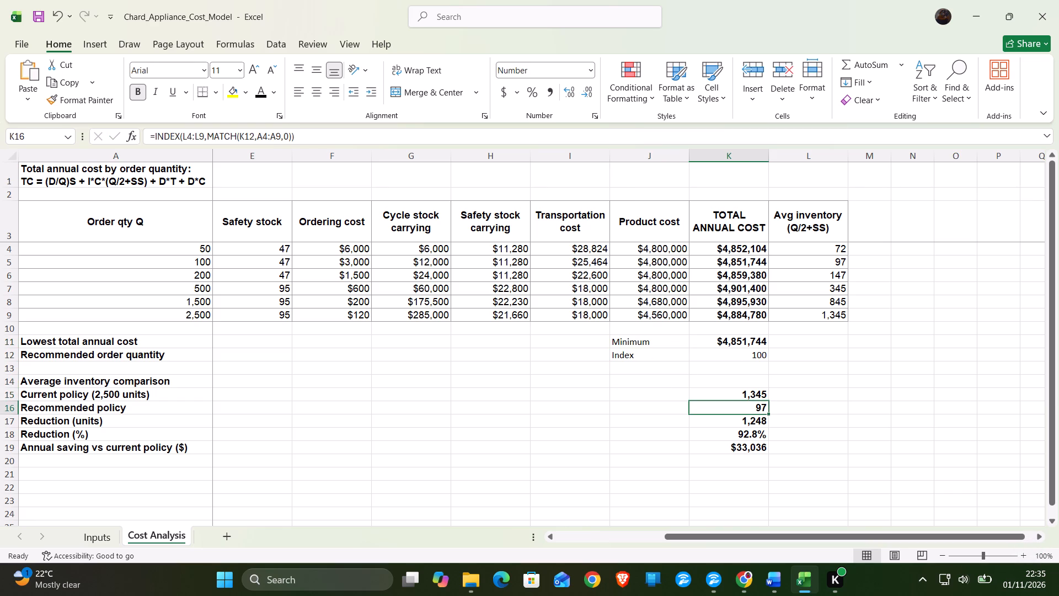
{"action": "left_click", "coordinate": [675, 396]}
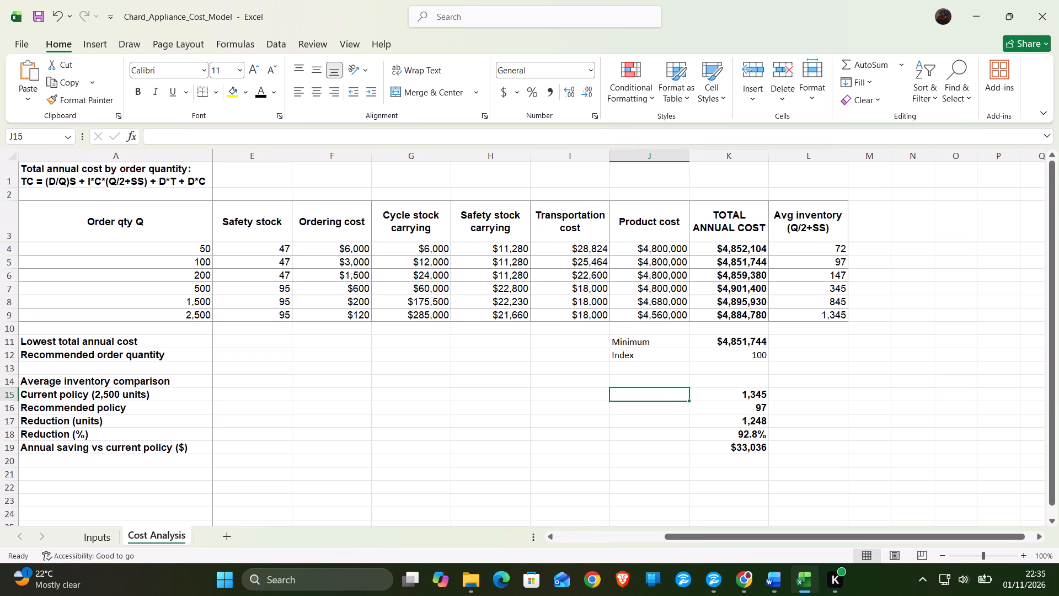
{"action": "left_click", "coordinate": [725, 394]}
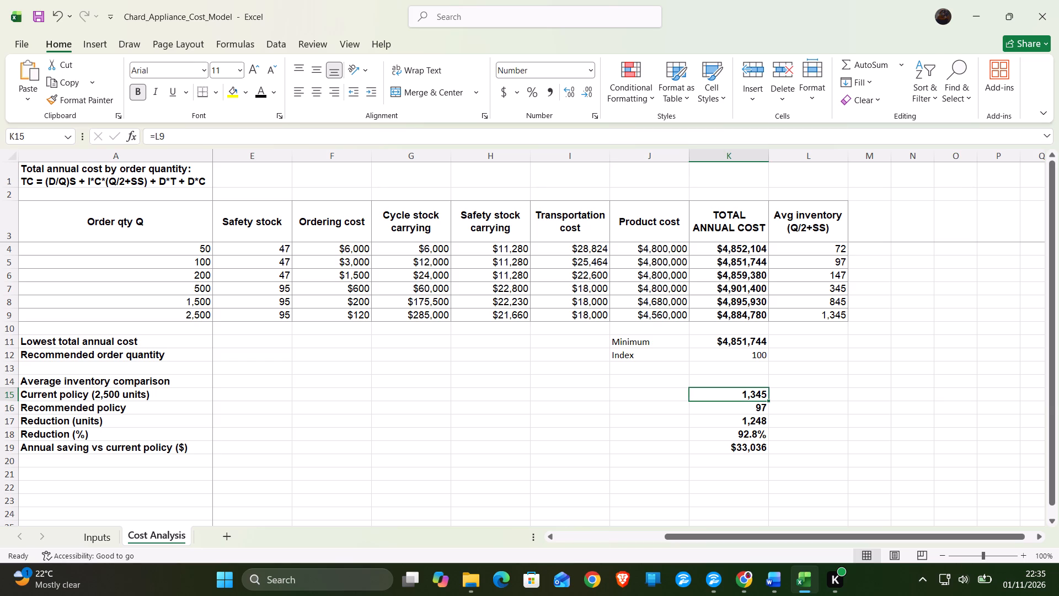
{"action": "left_click", "coordinate": [156, 381]}
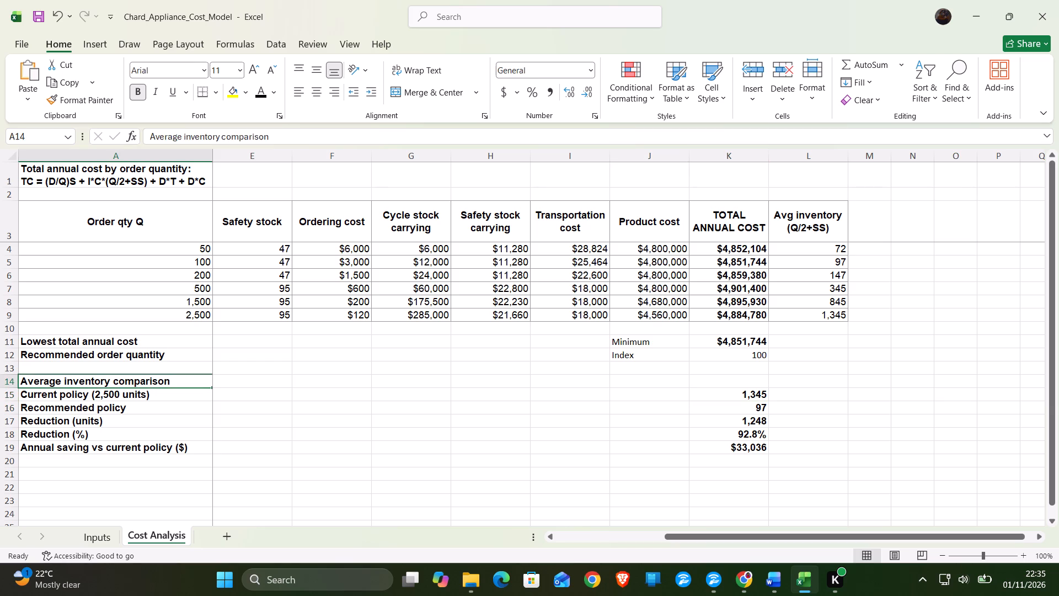
{"action": "left_click", "coordinate": [1, 384]}
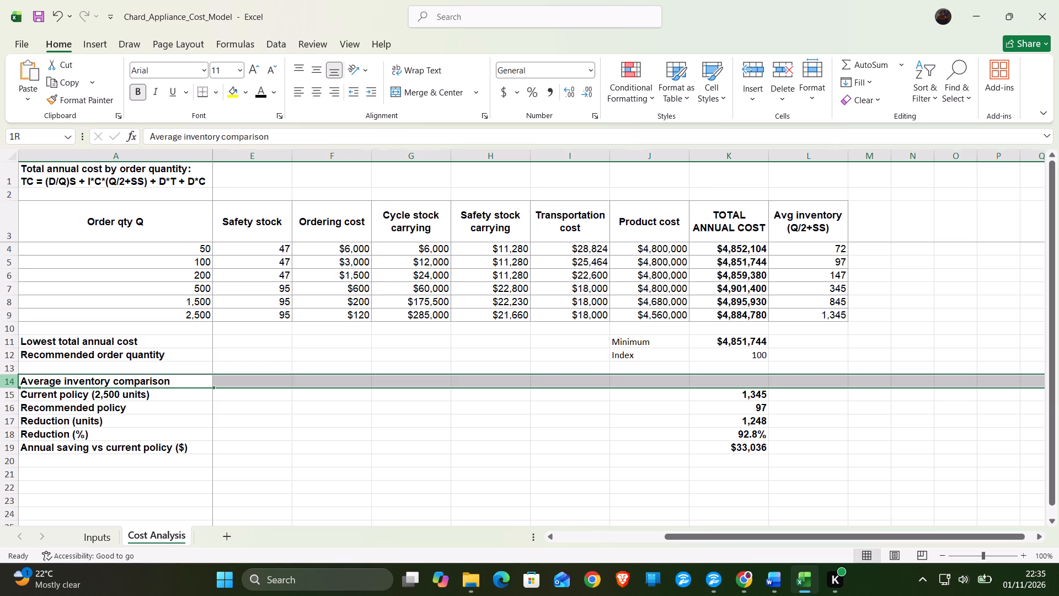
{"action": "left_click", "coordinate": [0, 396]}
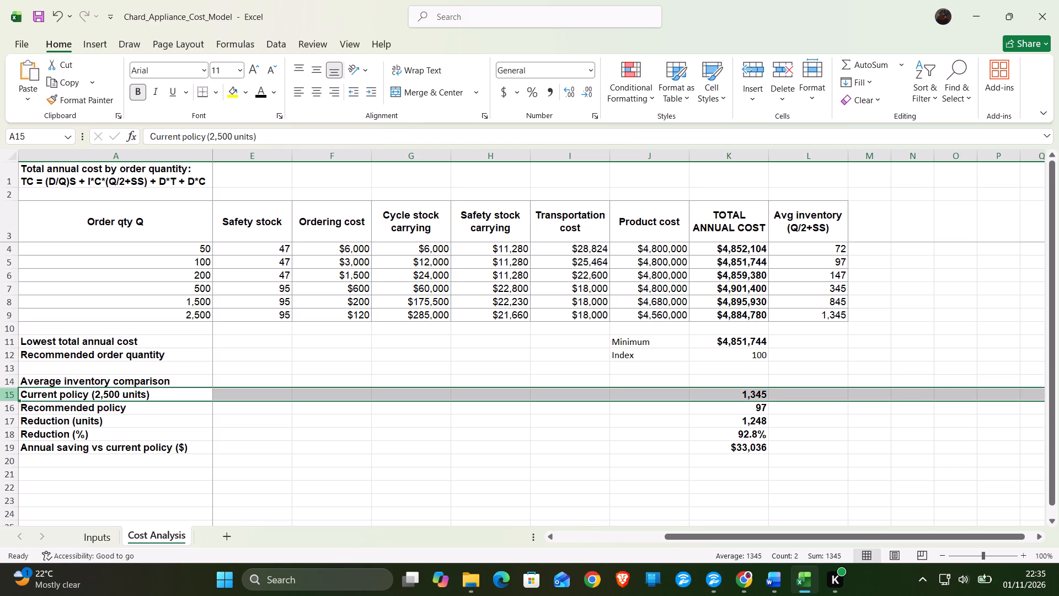
{"action": "left_click", "coordinate": [0, 406]}
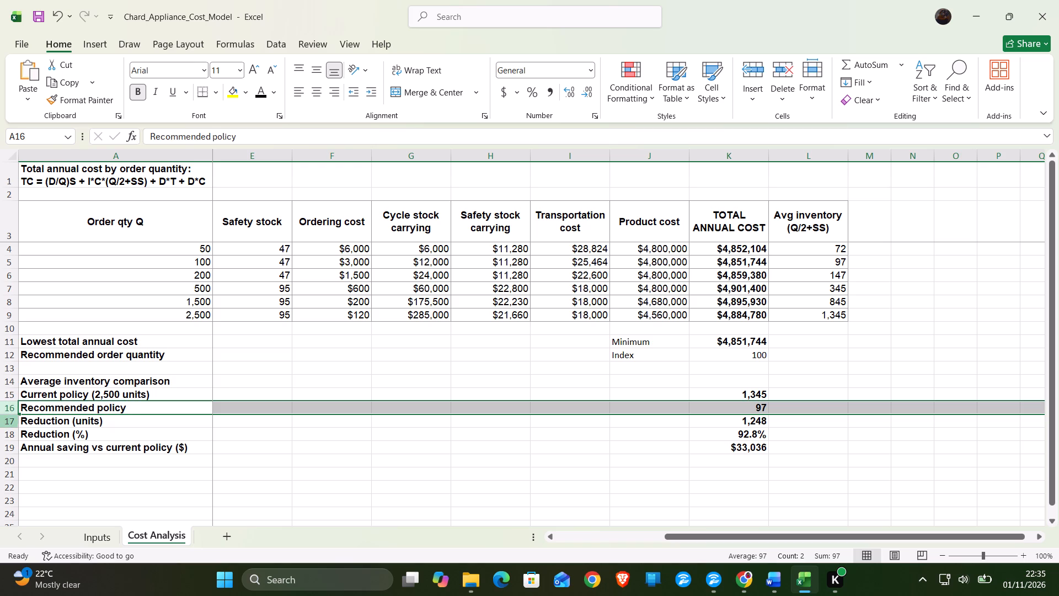
{"action": "left_click", "coordinate": [0, 419]}
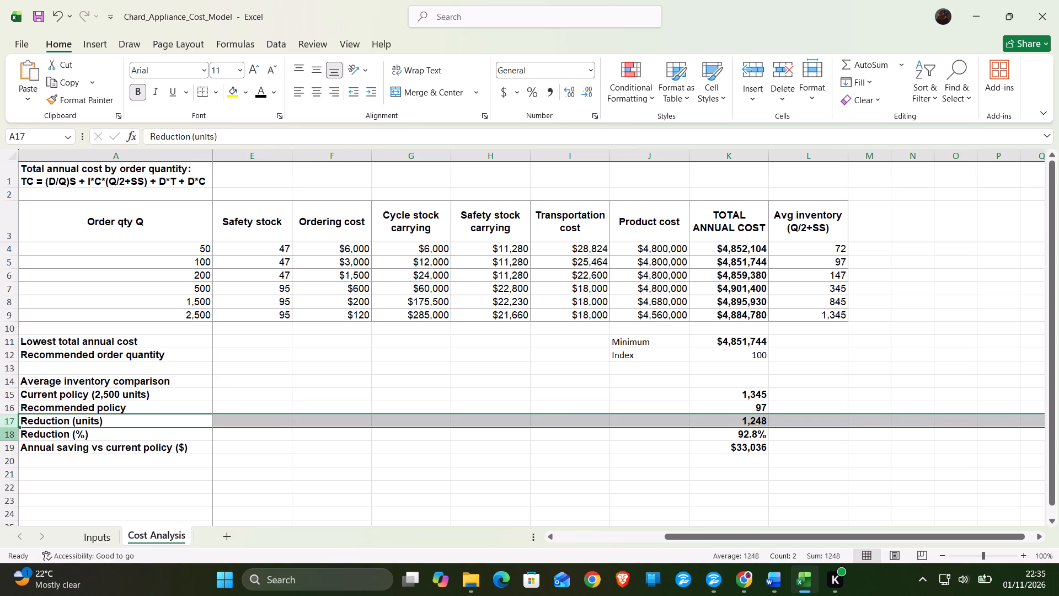
{"action": "left_click", "coordinate": [4, 435]}
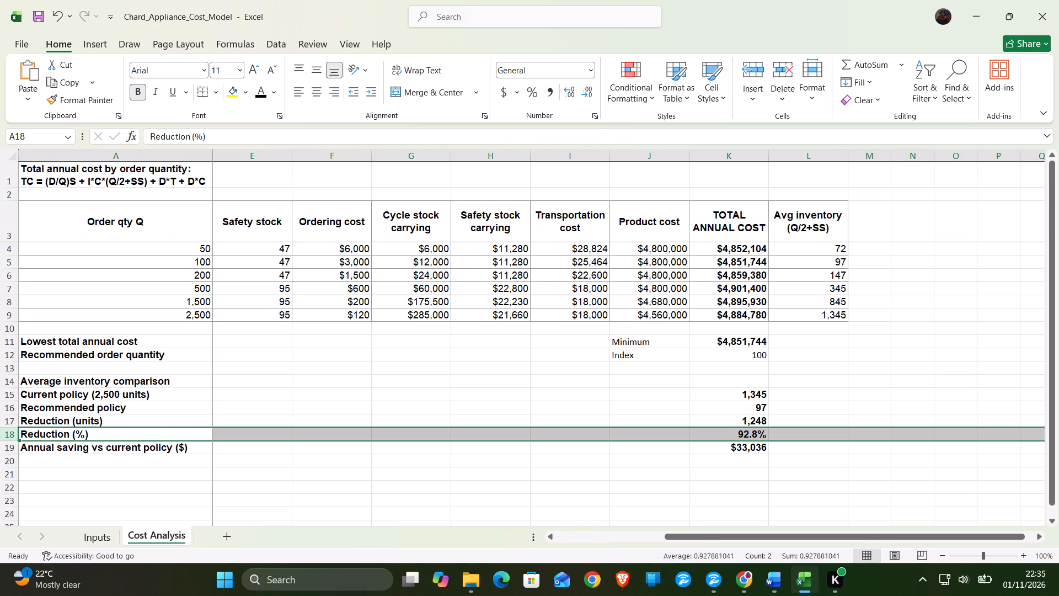
{"action": "left_click", "coordinate": [9, 450]}
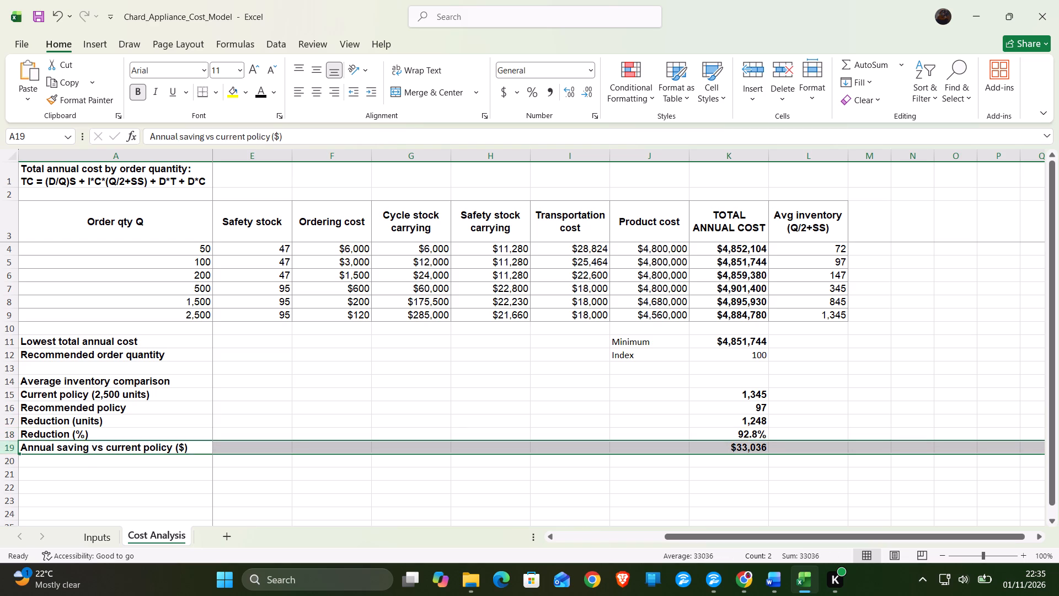
{"action": "left_click", "coordinate": [129, 343]}
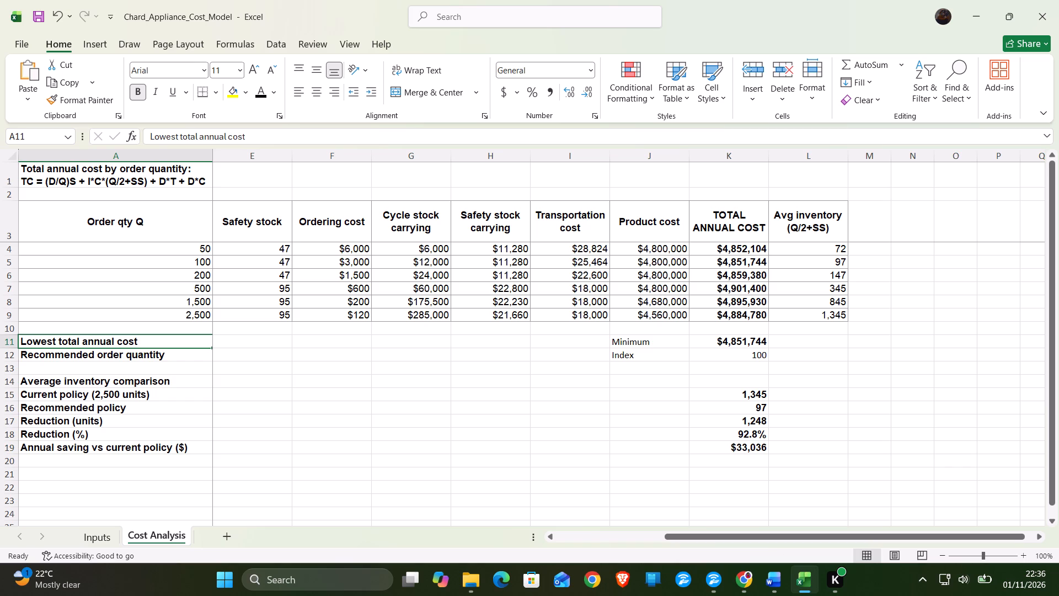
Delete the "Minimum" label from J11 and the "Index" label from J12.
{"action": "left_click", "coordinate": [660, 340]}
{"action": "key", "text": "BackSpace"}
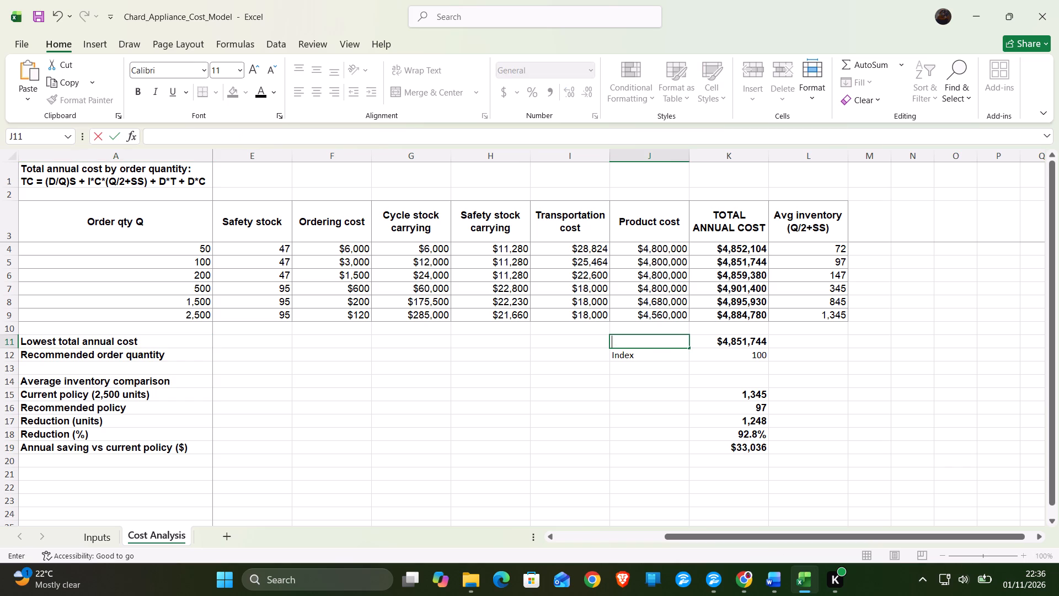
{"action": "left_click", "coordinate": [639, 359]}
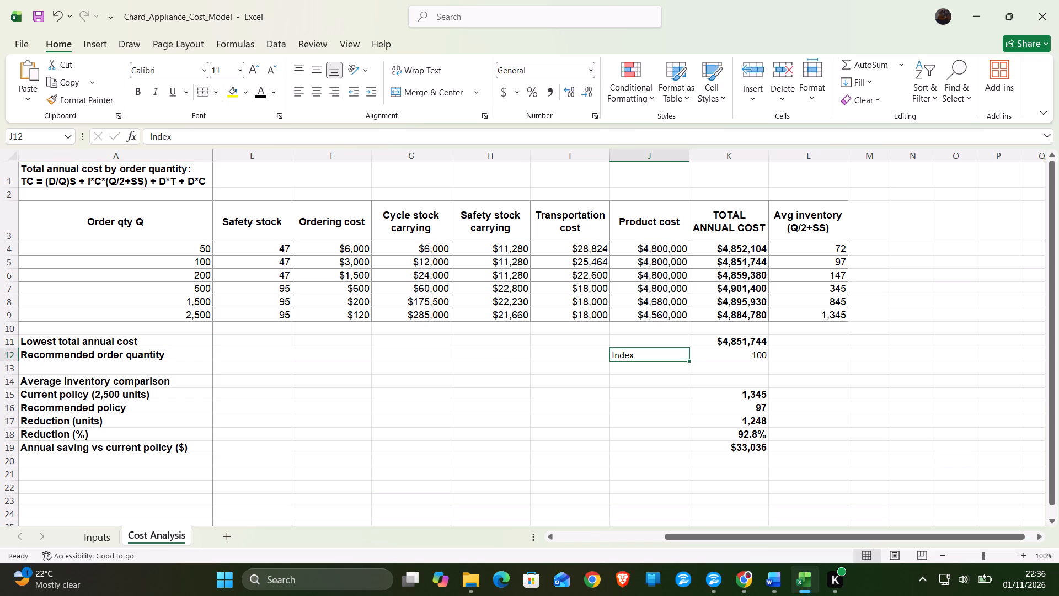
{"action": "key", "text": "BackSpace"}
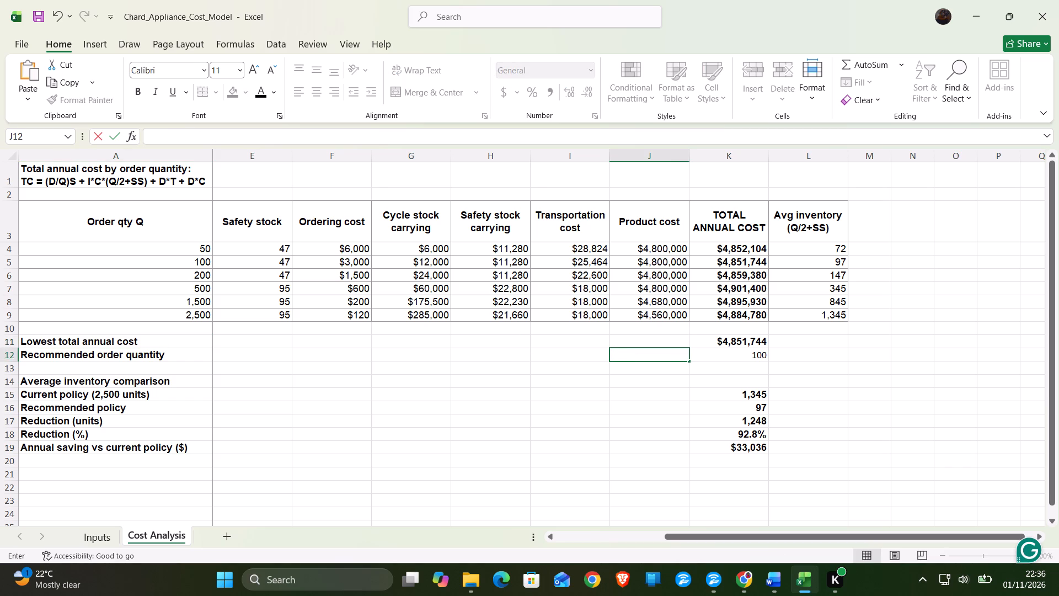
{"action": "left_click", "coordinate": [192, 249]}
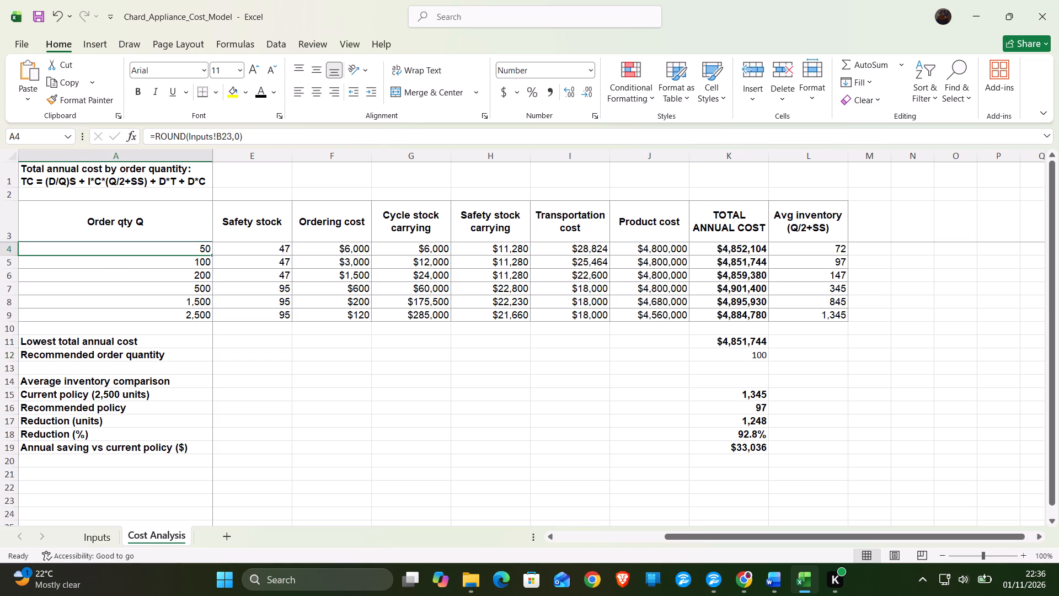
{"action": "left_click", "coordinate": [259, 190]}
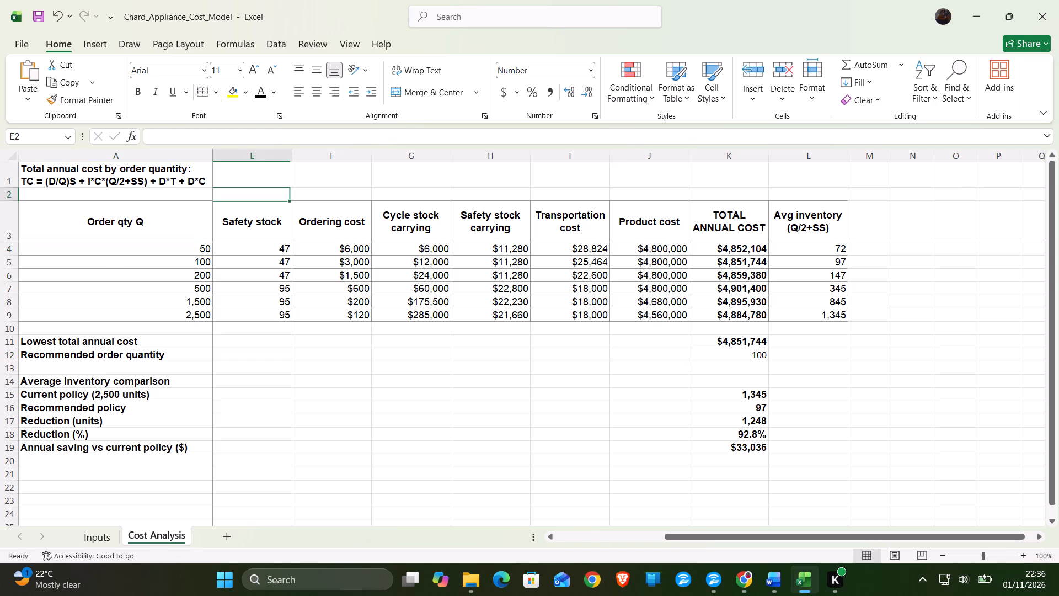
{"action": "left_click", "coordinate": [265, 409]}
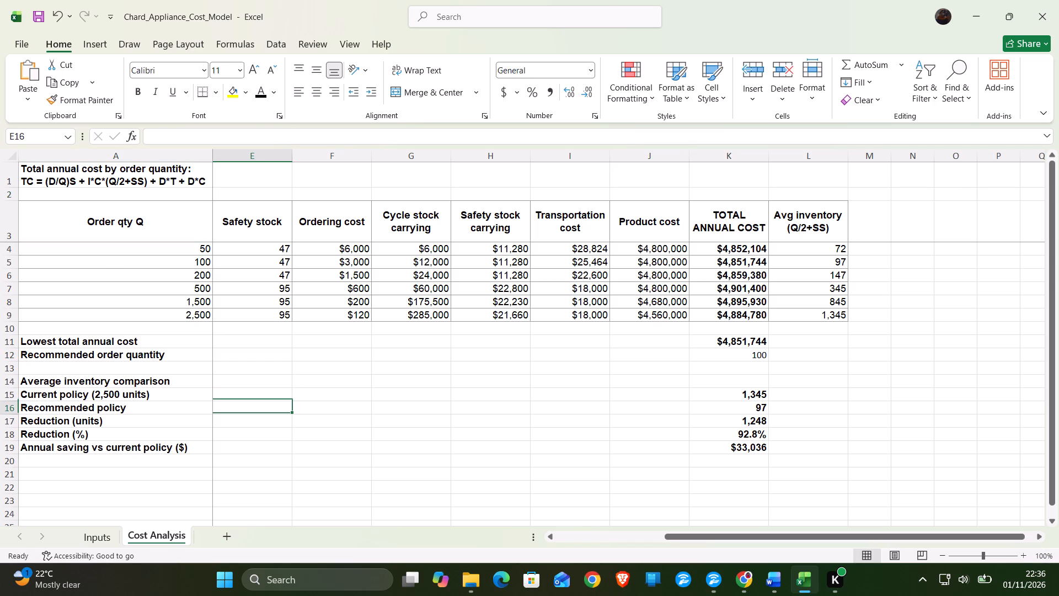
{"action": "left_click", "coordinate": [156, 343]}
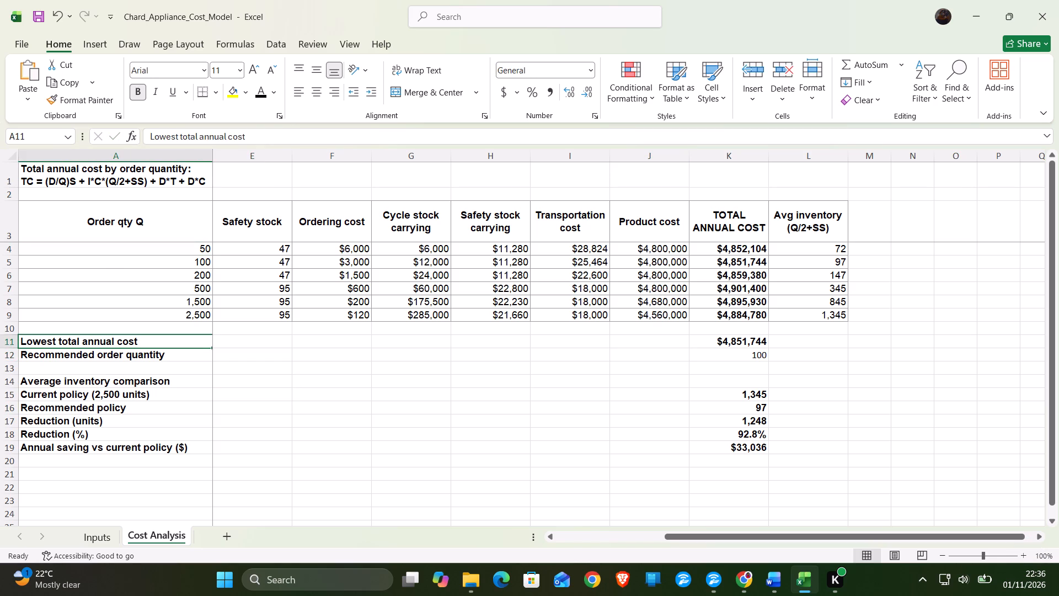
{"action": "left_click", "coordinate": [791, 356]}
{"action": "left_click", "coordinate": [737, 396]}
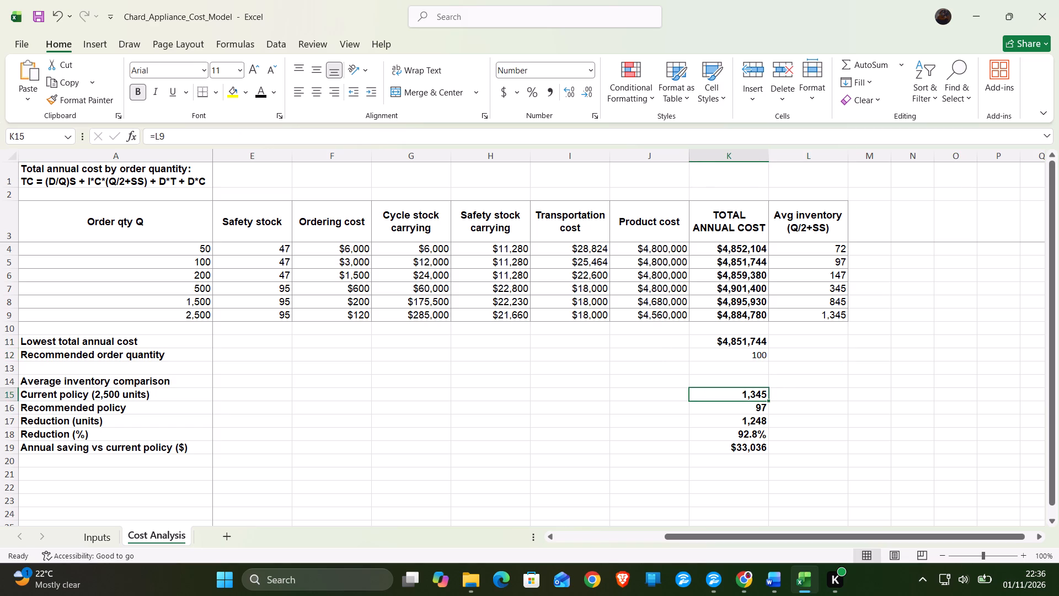
Apply all borders to the average inventory comparison rows, A15:K19, from current policy through annual saving.
{"action": "left_click", "coordinate": [5, 396]}
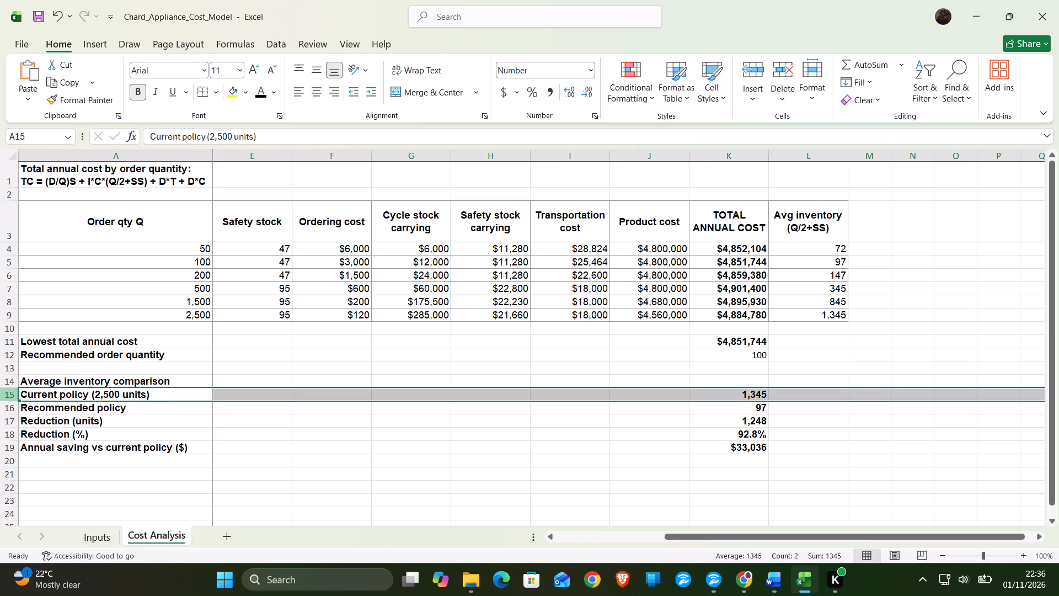
{"action": "left_click", "coordinate": [239, 436]}
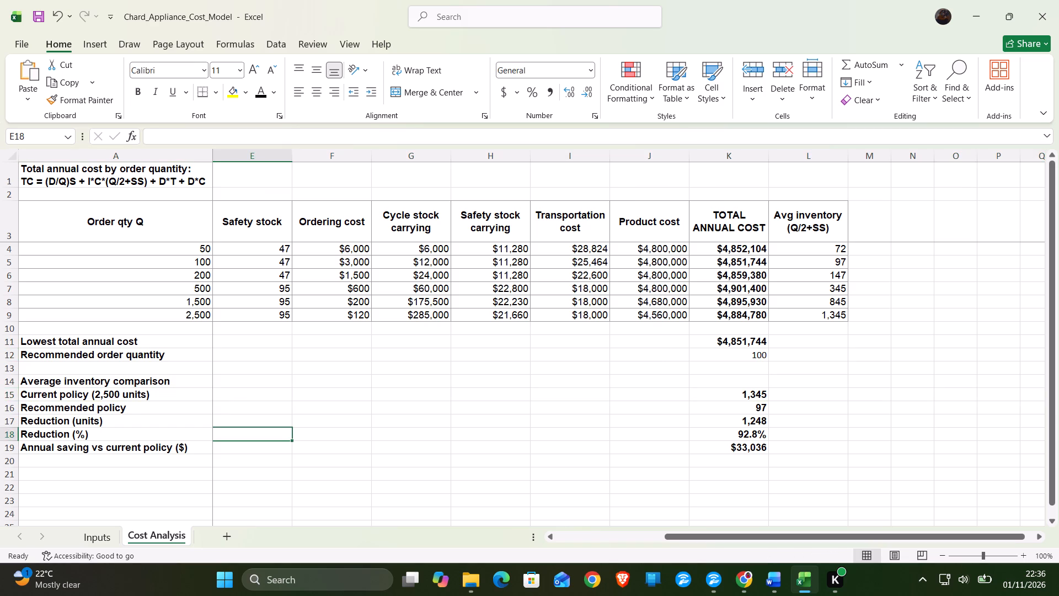
{"action": "left_click_drag", "start_coordinate": [57, 398], "coordinate": [109, 398]}
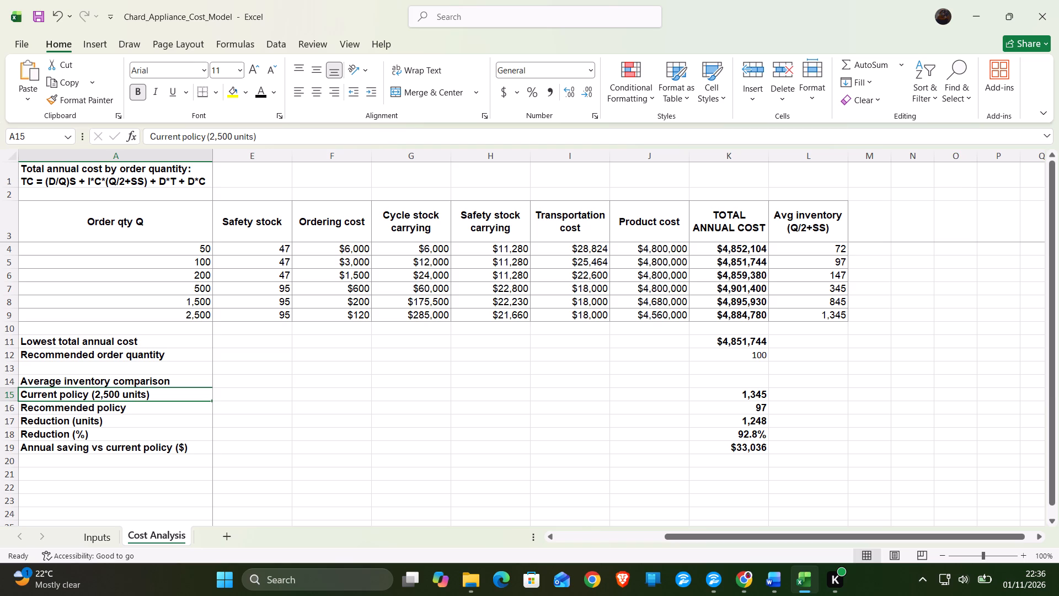
{"action": "left_click", "coordinate": [54, 397]}
{"action": "left_click", "coordinate": [719, 453], "text": "shift"}
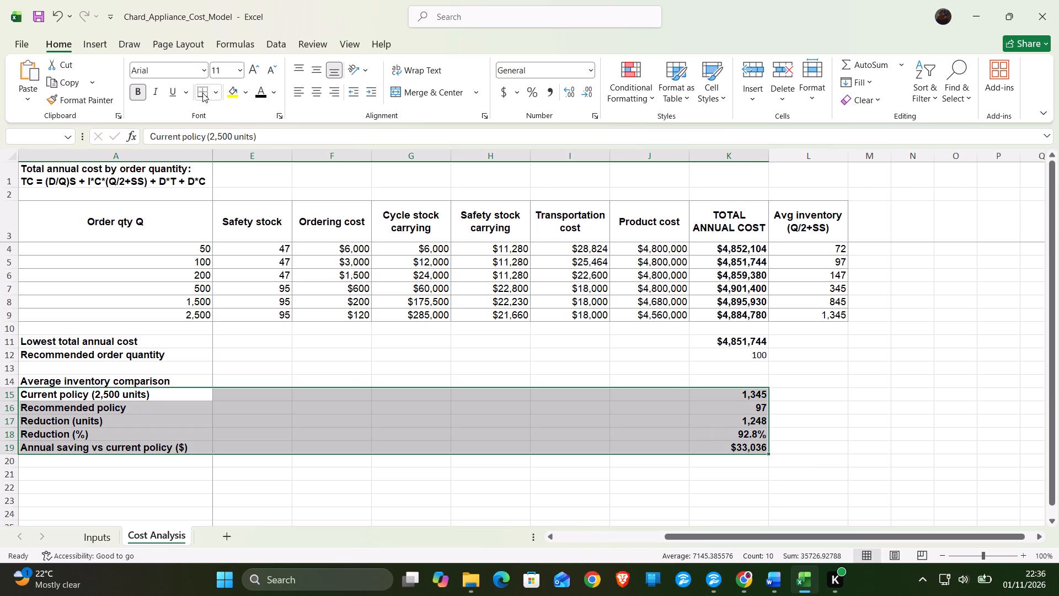
{"action": "left_click", "coordinate": [217, 92]}
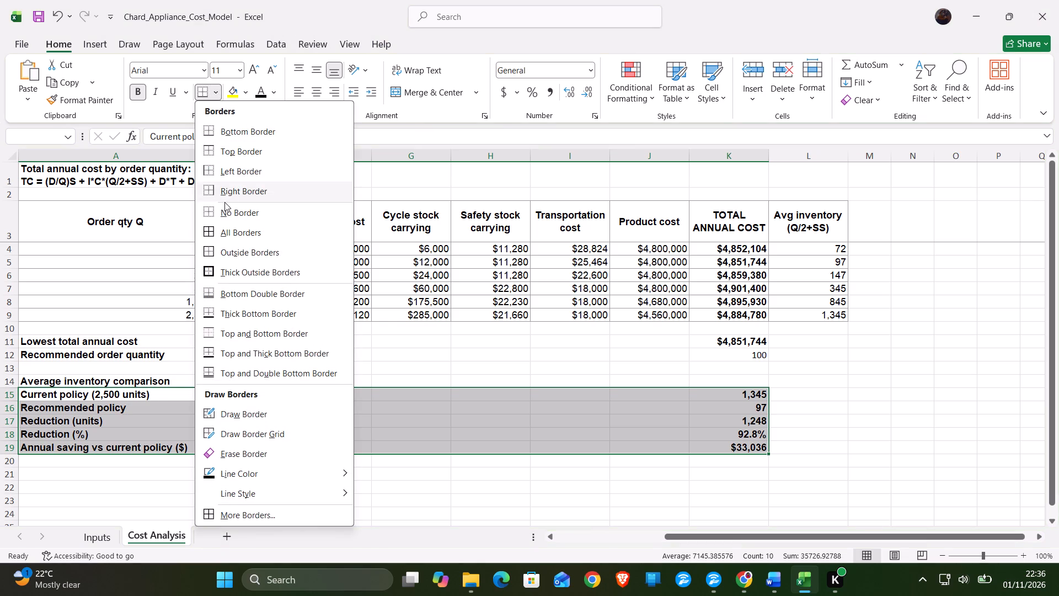
{"action": "left_click", "coordinate": [240, 231]}
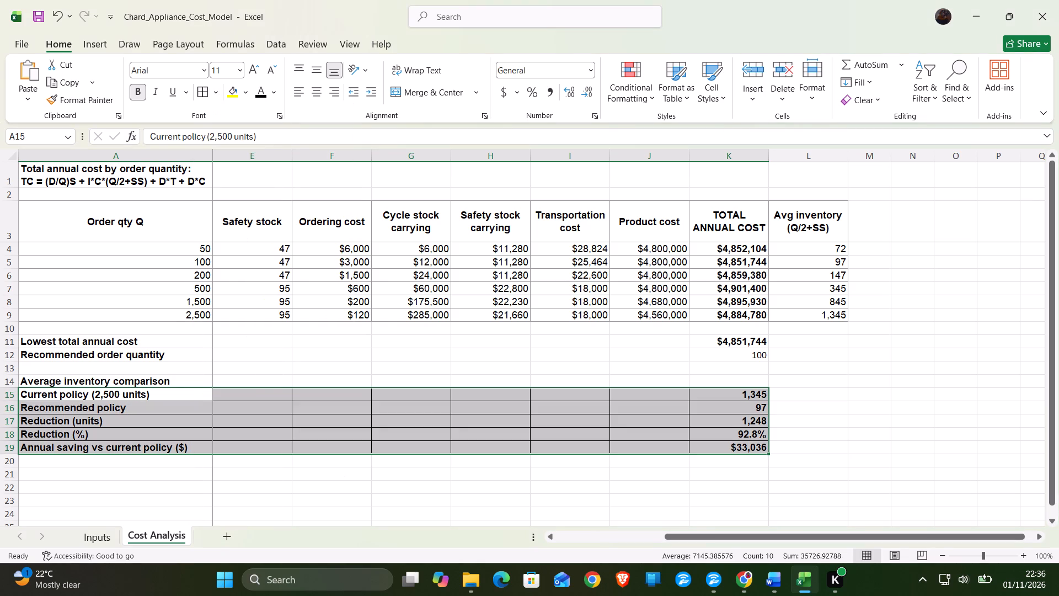
{"action": "left_click", "coordinate": [257, 370]}
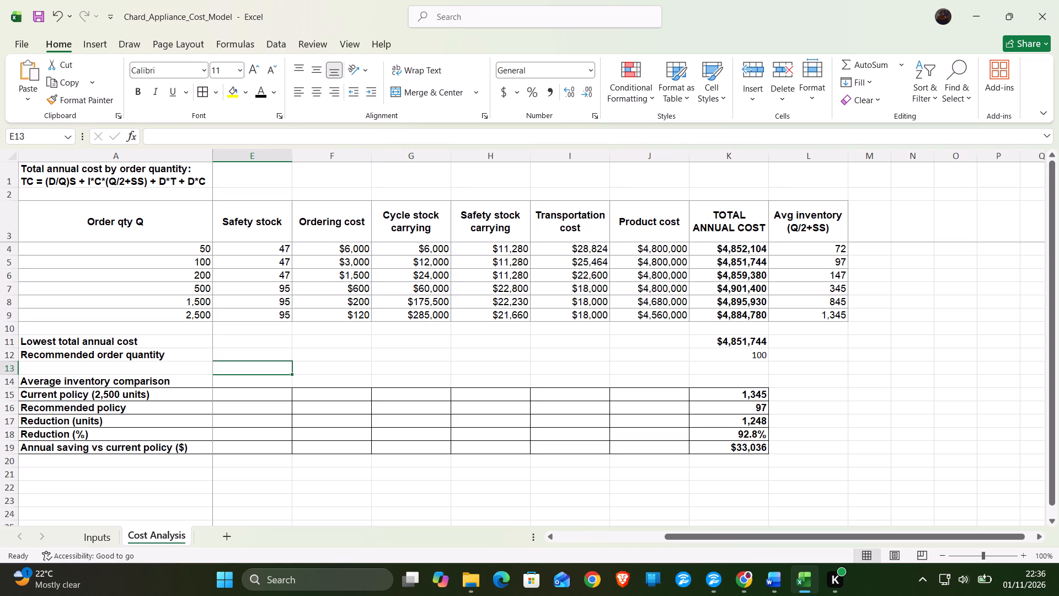
Apply all borders to the lowest total annual cost and recommended order quantity rows, A11:K12.
{"action": "double_click", "coordinate": [71, 339]}
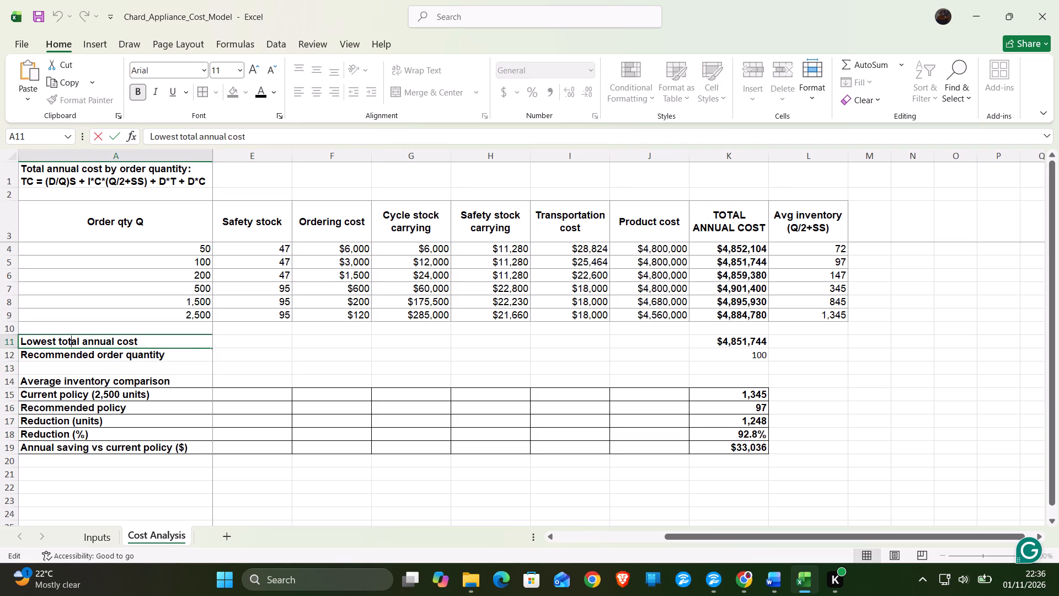
{"action": "left_click", "coordinate": [740, 353], "text": "shift"}
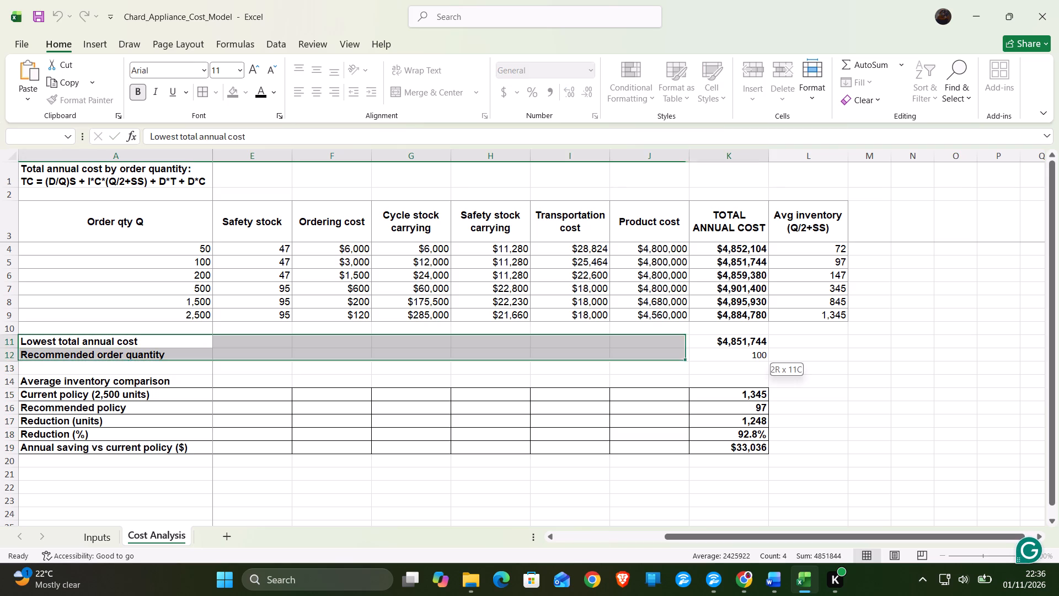
{"action": "double_click", "coordinate": [740, 353]}
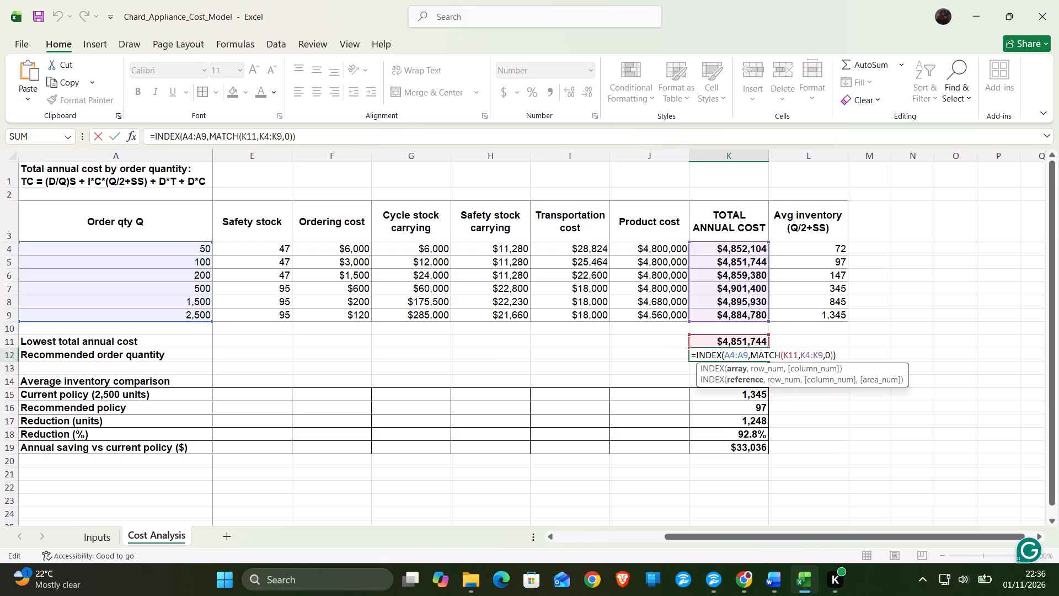
{"action": "key", "text": "Return"}
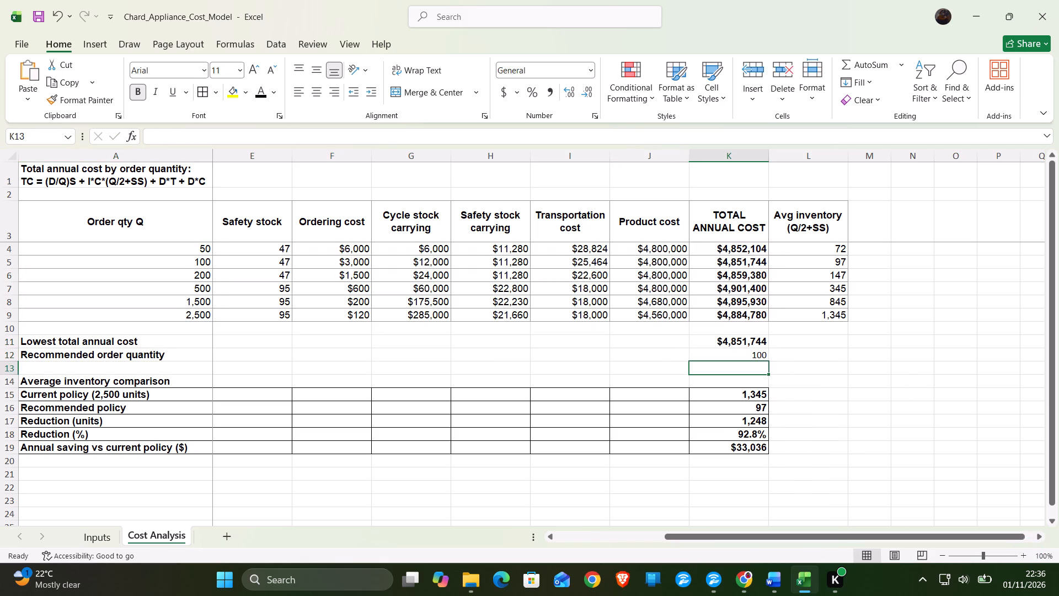
{"action": "left_click", "coordinate": [136, 342]}
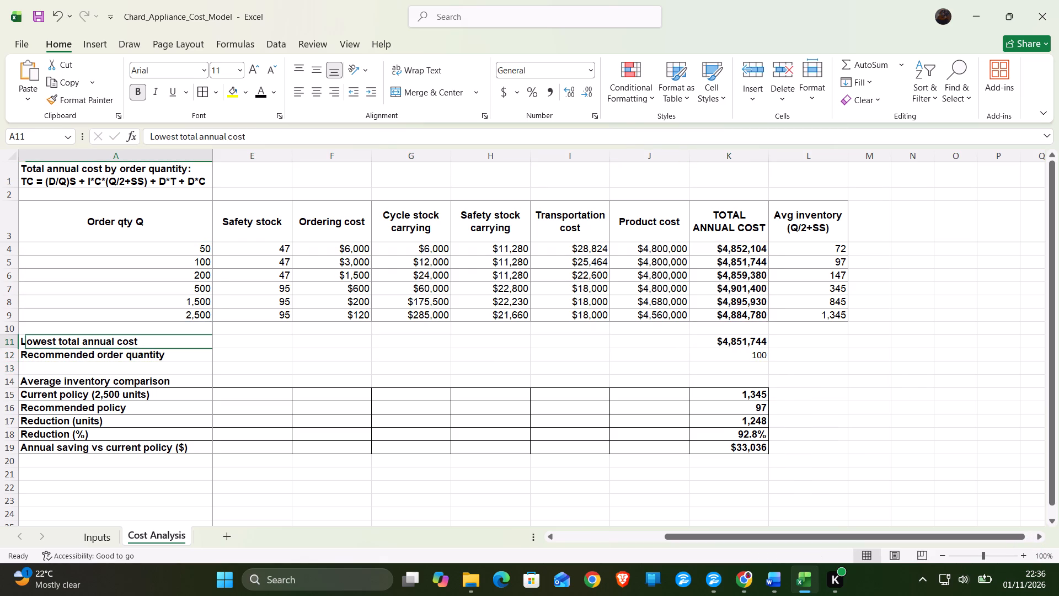
{"action": "left_click", "coordinate": [747, 357], "text": "shift"}
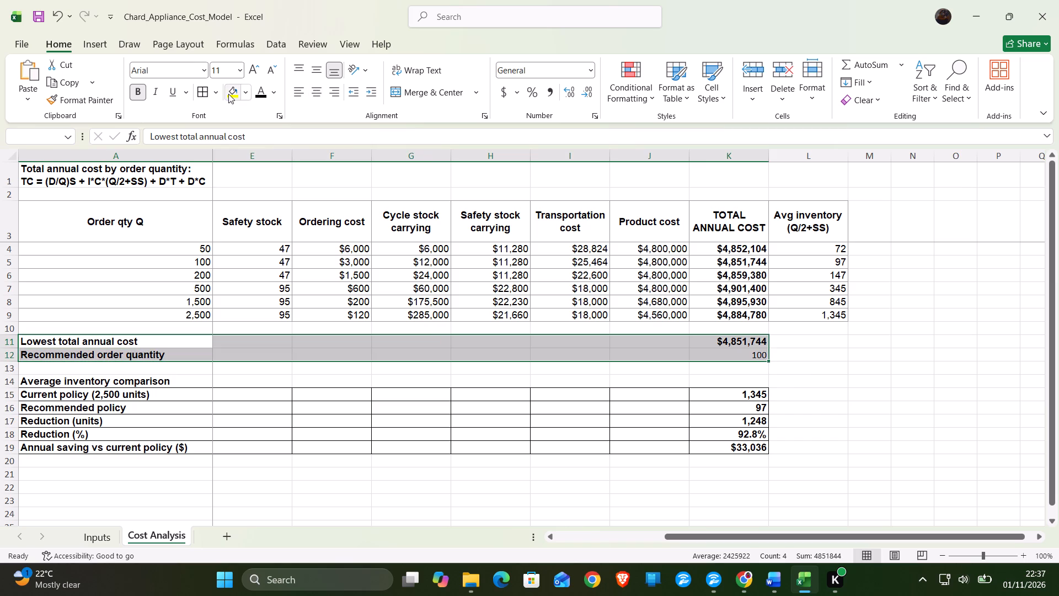
{"action": "left_click", "coordinate": [197, 98]}
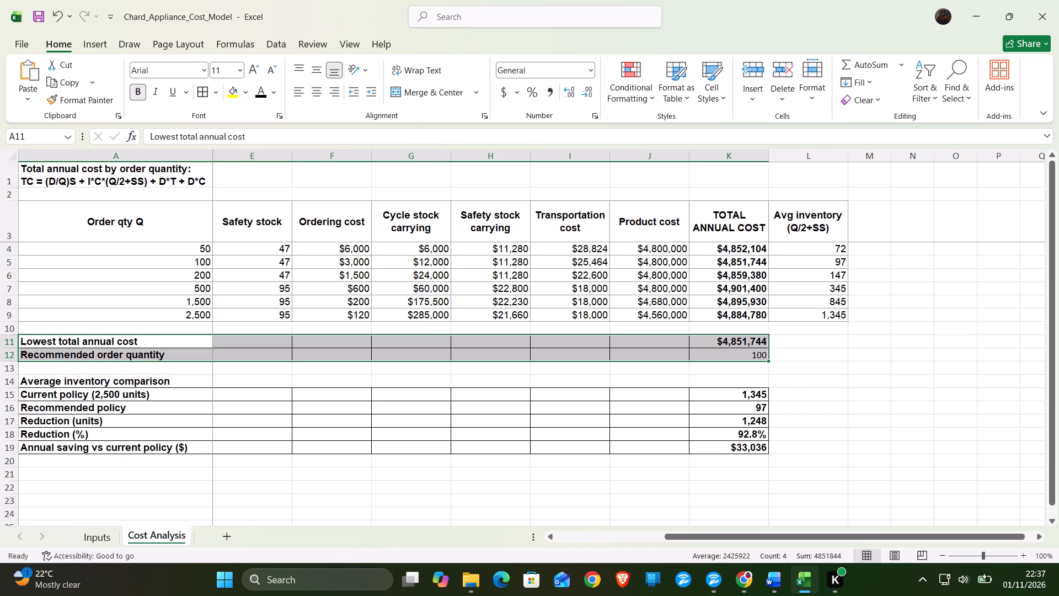
{"action": "left_click", "coordinate": [253, 344]}
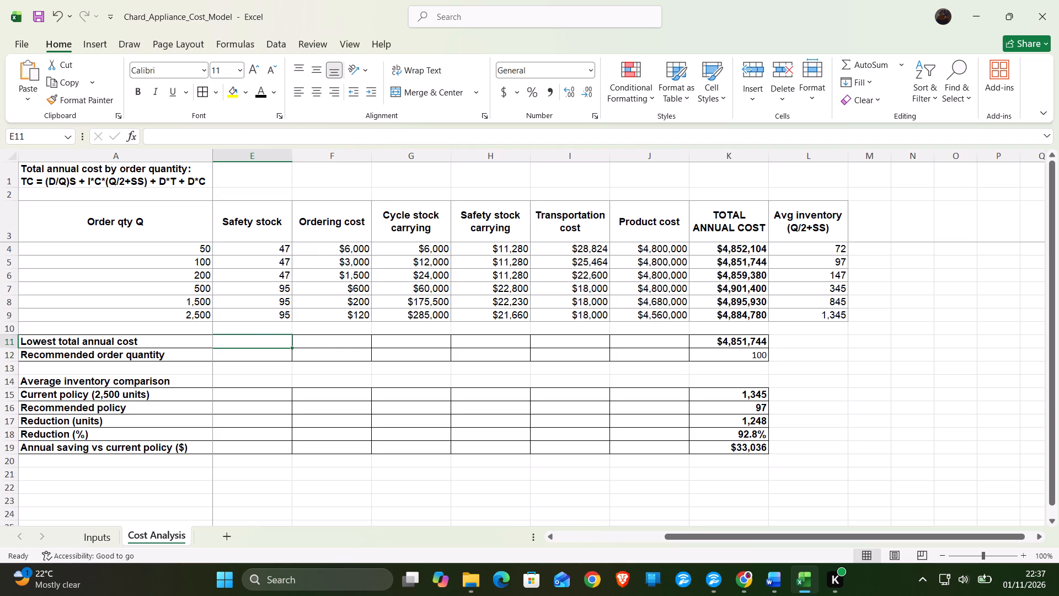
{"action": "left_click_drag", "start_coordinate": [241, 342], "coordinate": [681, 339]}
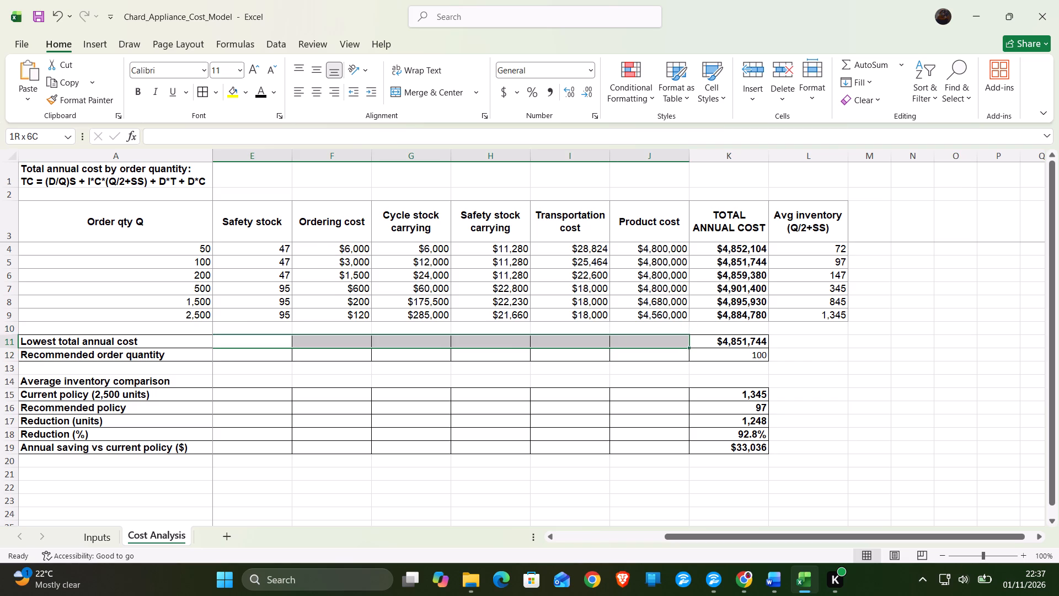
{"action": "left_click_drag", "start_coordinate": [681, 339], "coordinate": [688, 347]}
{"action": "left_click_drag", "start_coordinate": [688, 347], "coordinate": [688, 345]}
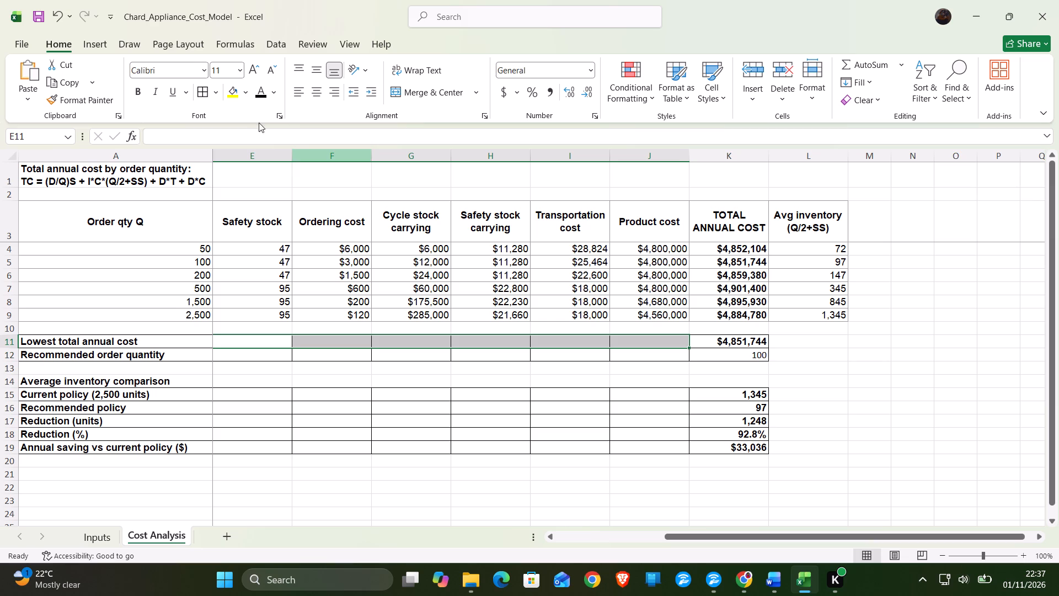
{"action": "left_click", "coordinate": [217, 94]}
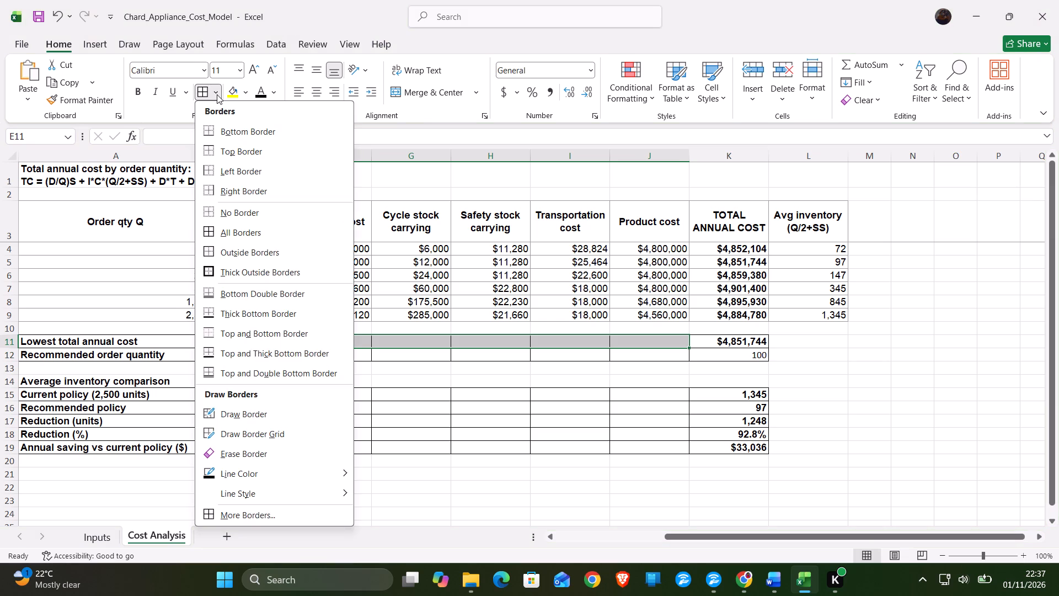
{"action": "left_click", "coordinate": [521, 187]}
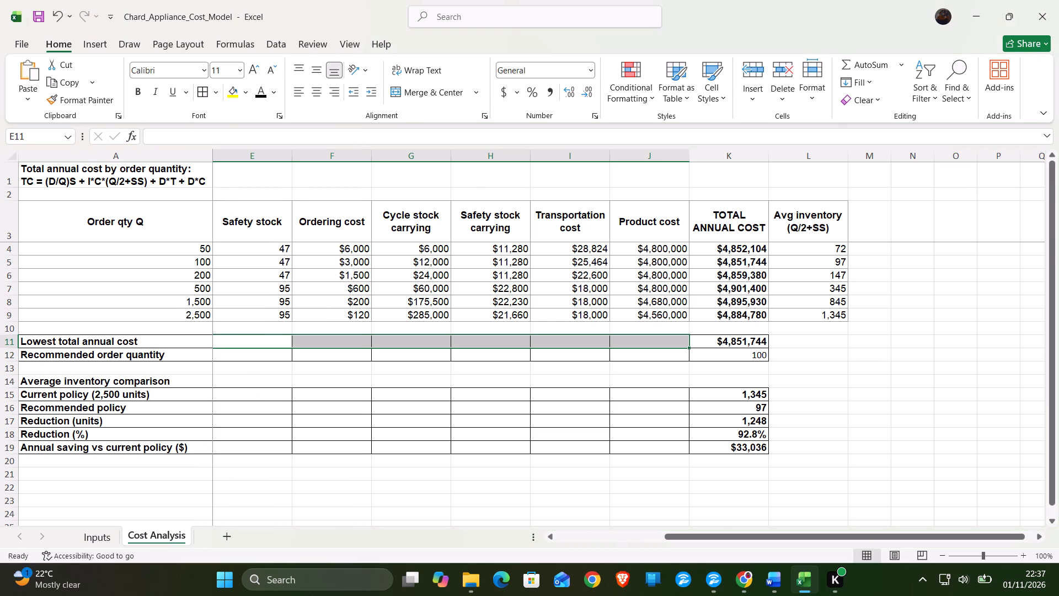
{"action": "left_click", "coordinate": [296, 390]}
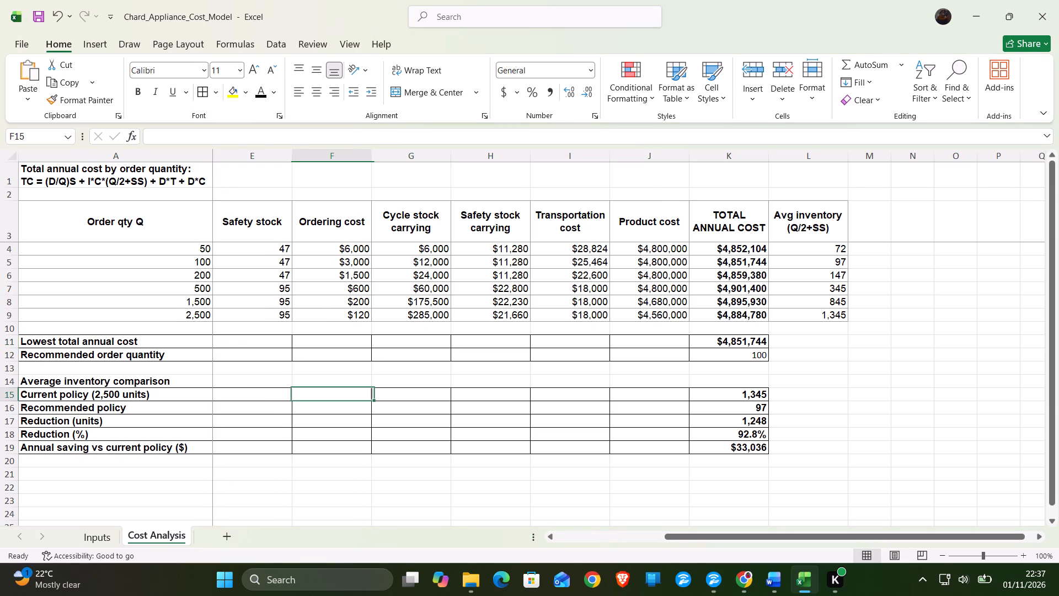
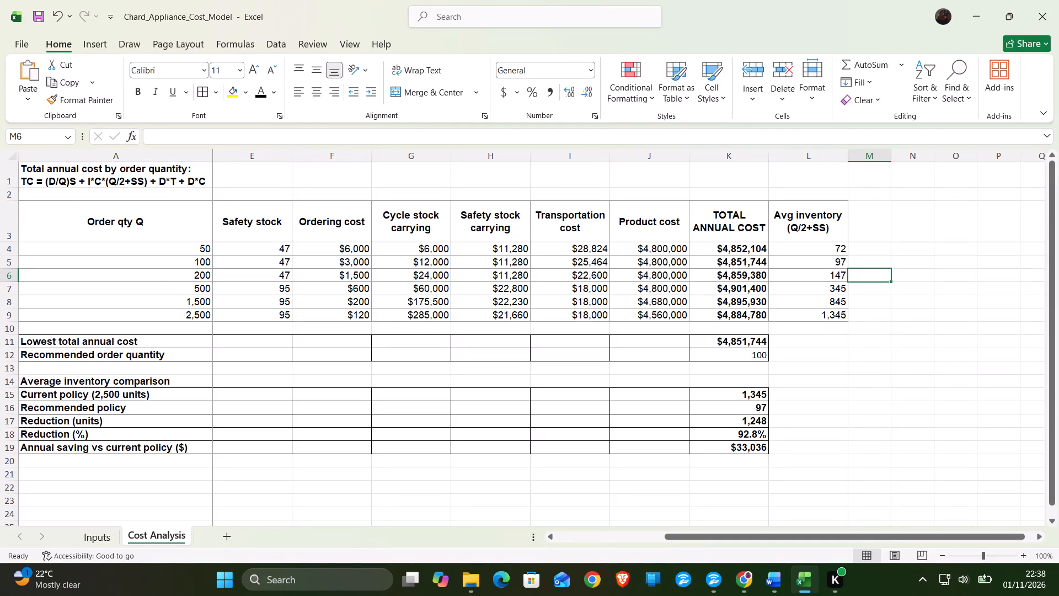
Merge and center the "Average inventory comparison" heading across A14:K14.
{"action": "left_click", "coordinate": [792, 348]}
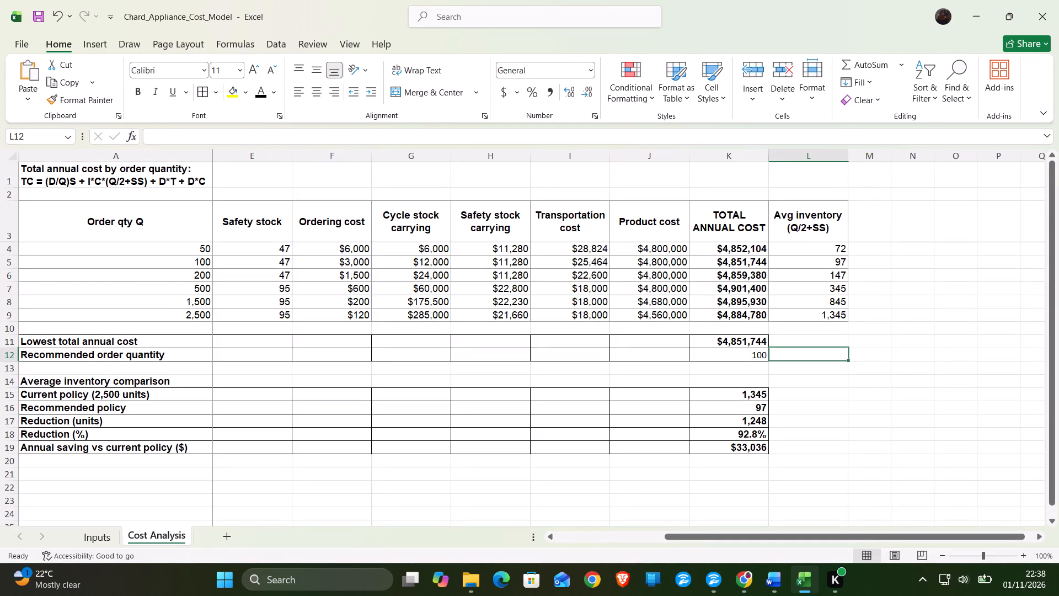
{"action": "left_click_drag", "start_coordinate": [106, 384], "coordinate": [832, 386]}
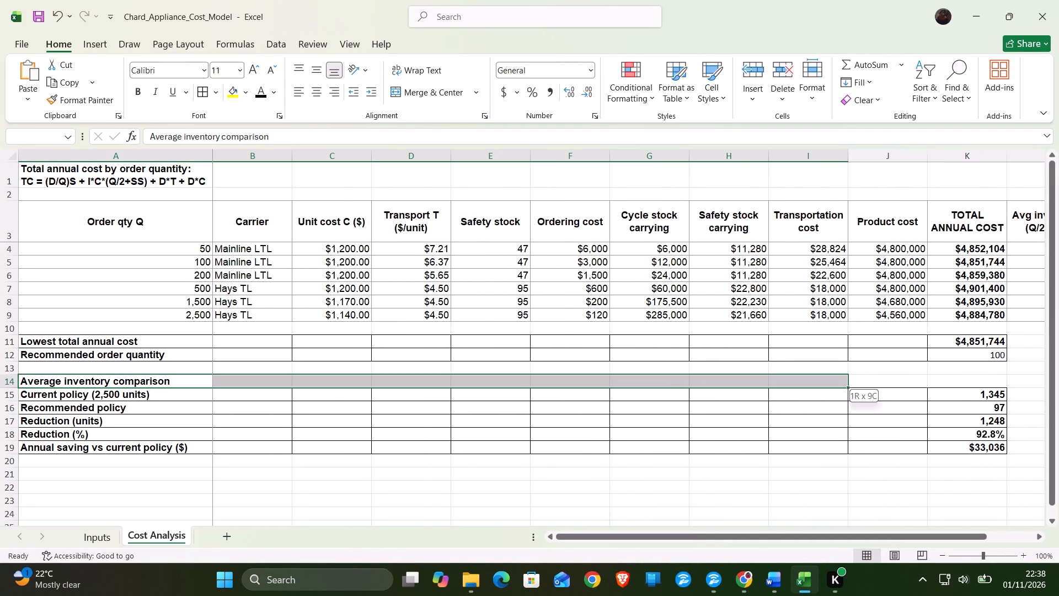
{"action": "left_click_drag", "start_coordinate": [832, 386], "coordinate": [965, 380]}
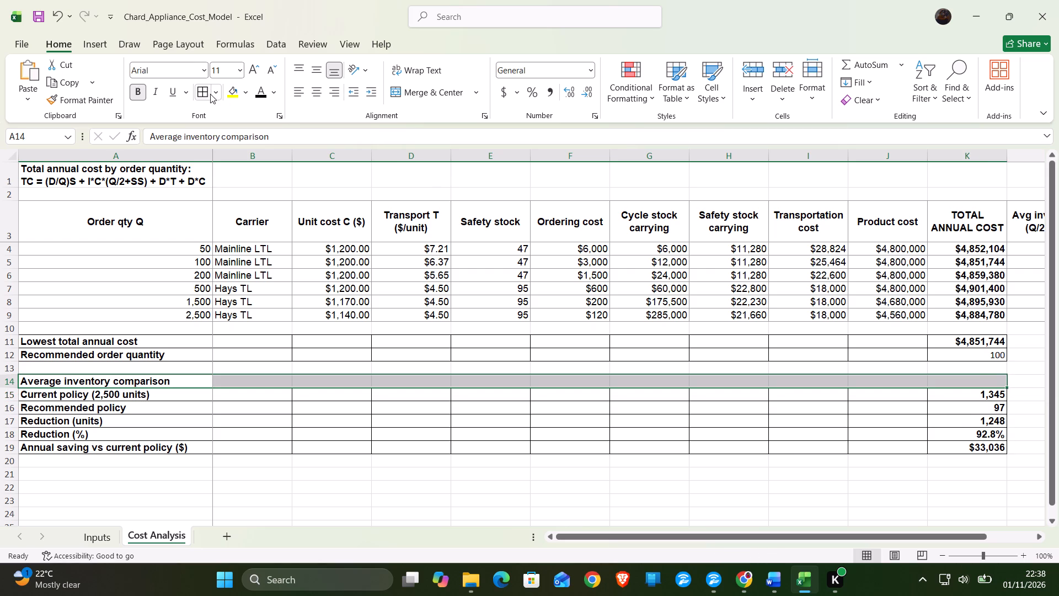
{"action": "left_click", "coordinate": [433, 95]}
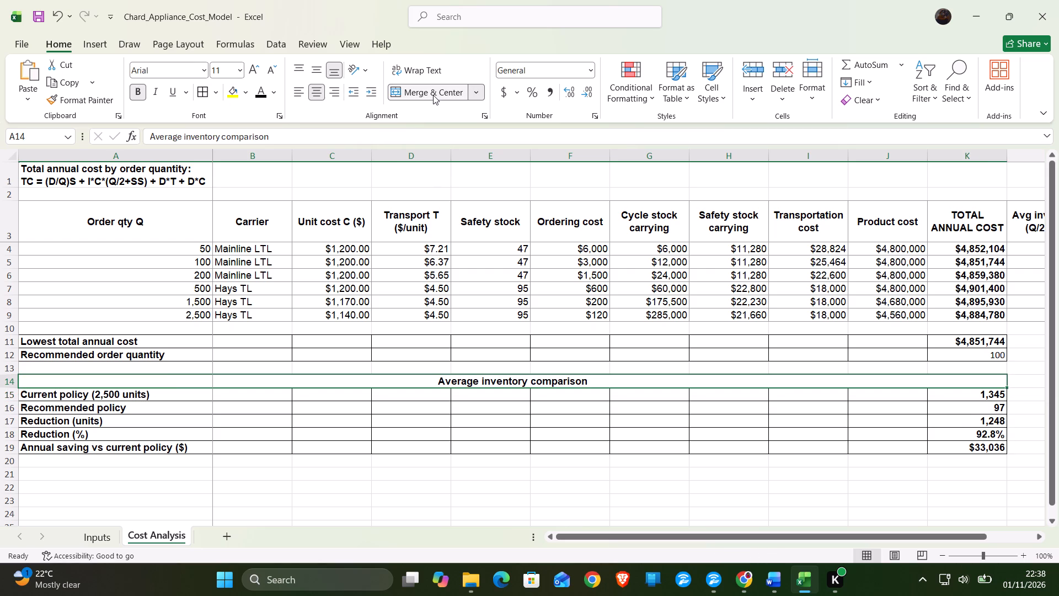
{"action": "left_click", "coordinate": [404, 419]}
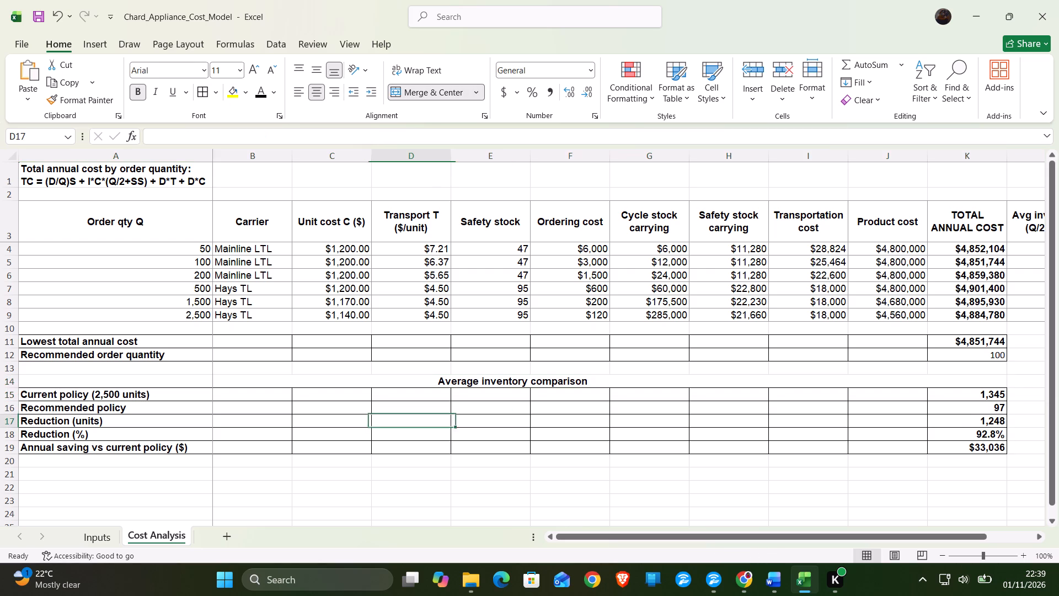
Apply all borders to the merged "Average inventory comparison" heading row.
{"action": "left_click_drag", "start_coordinate": [83, 382], "coordinate": [570, 400]}
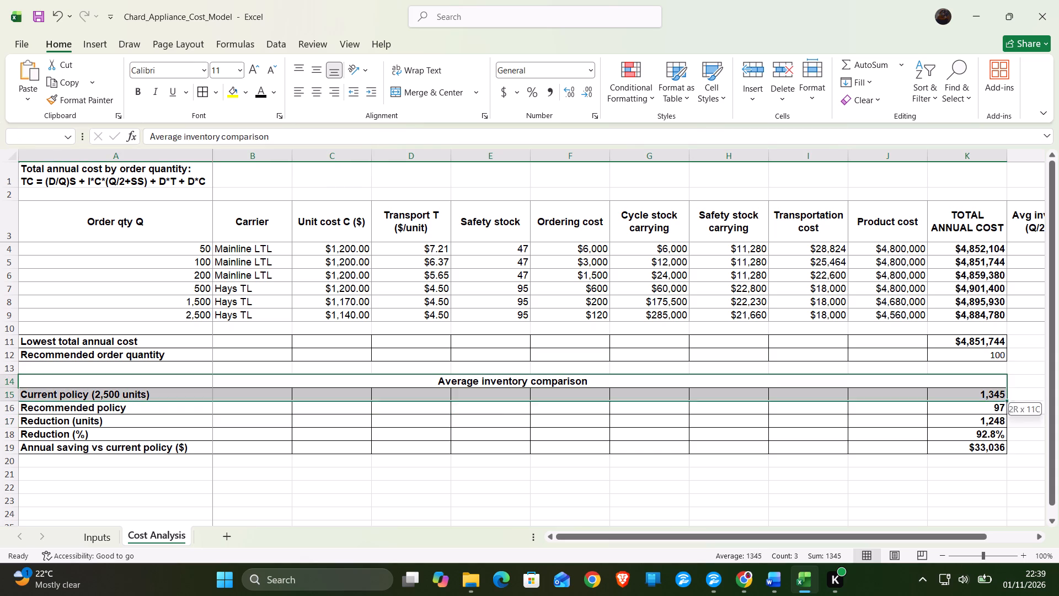
{"action": "left_click_drag", "start_coordinate": [570, 400], "coordinate": [927, 381]}
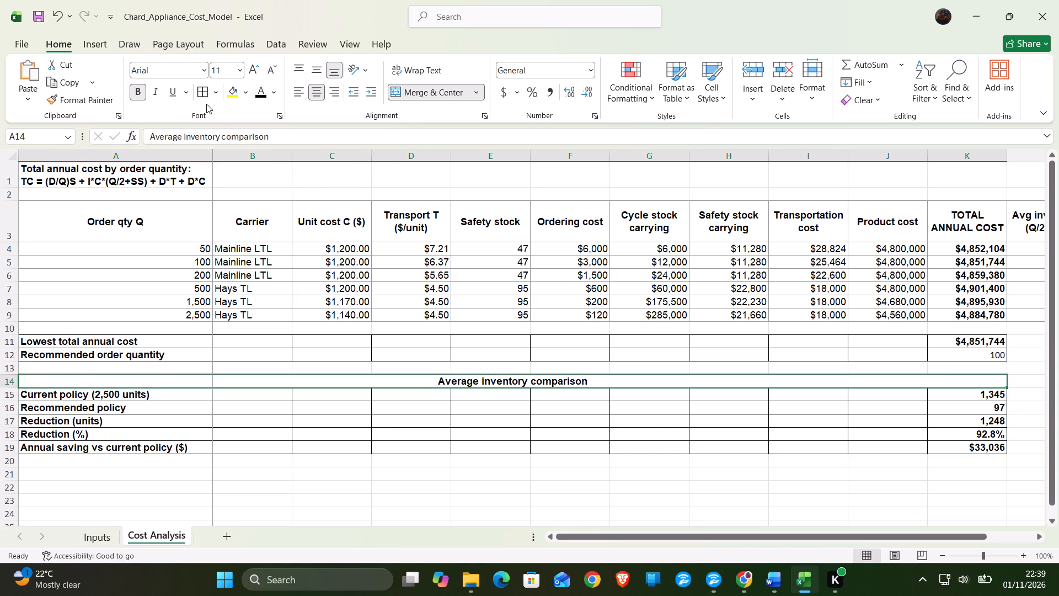
{"action": "left_click", "coordinate": [197, 87]}
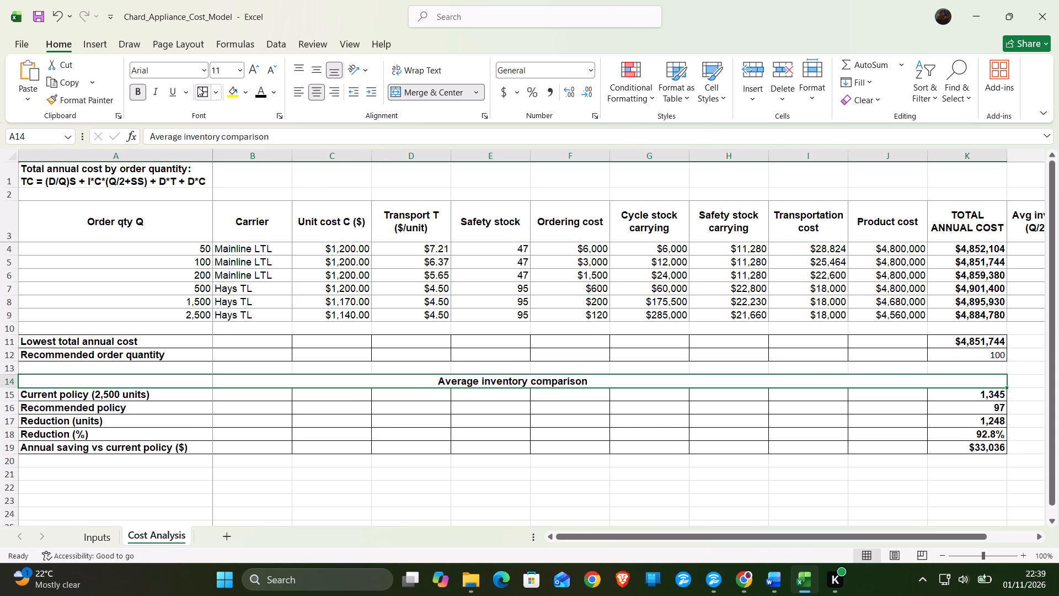
{"action": "left_click", "coordinate": [197, 87]}
{"action": "left_click", "coordinate": [401, 428]}
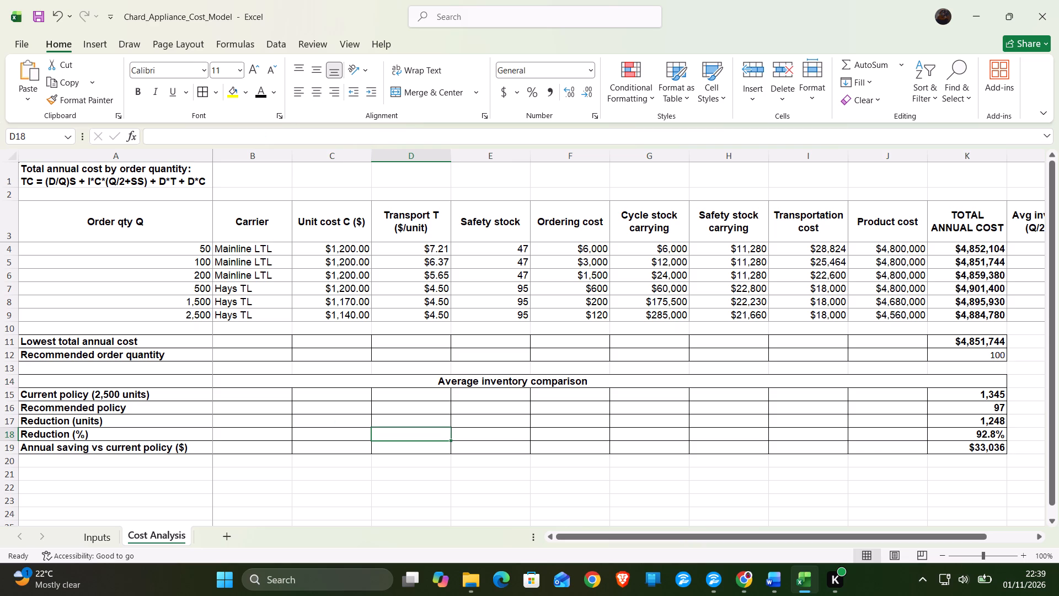
Insert two blank rows at row 13, between the recommended order quantity row and the average inventory comparison block.
{"action": "left_click", "coordinate": [40, 365]}
{"action": "left_click", "coordinate": [11, 369]}
{"action": "right_click", "coordinate": [11, 369]}
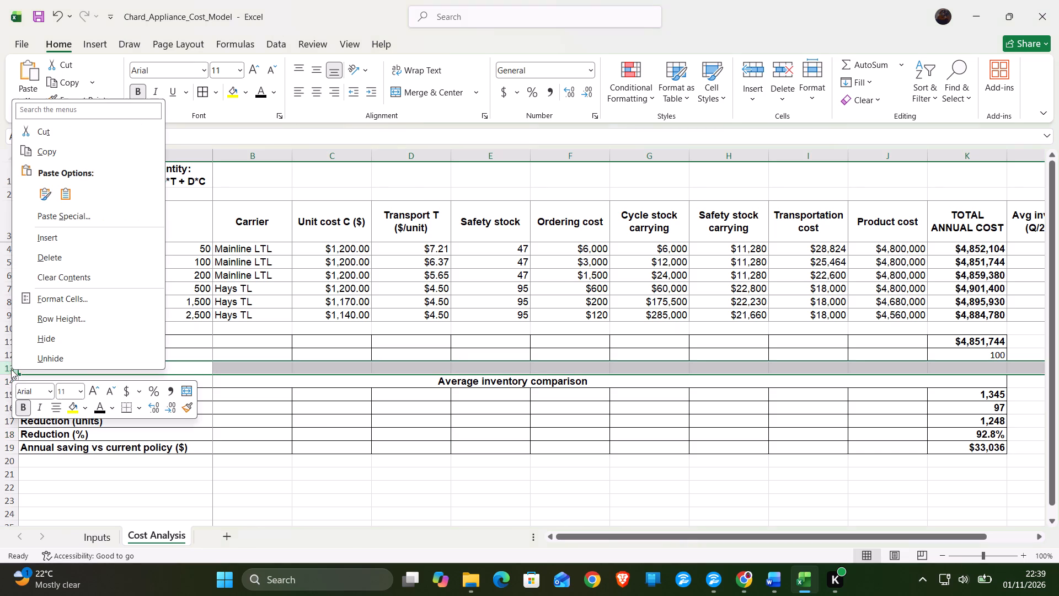
{"action": "left_click", "coordinate": [56, 230]}
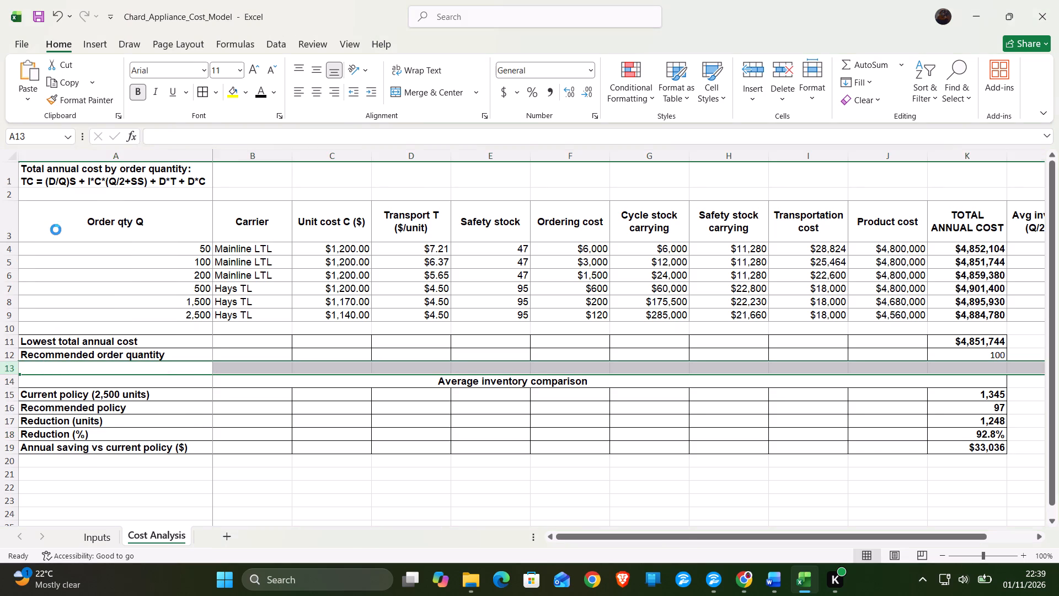
{"action": "left_click", "coordinate": [272, 383]}
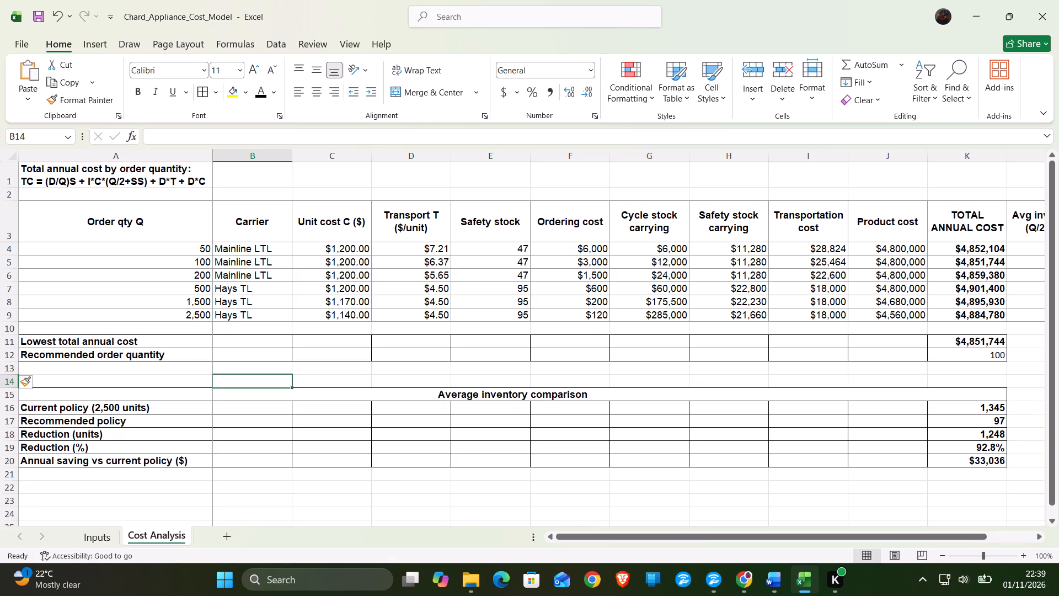
{"action": "left_click", "coordinate": [8, 369]}
{"action": "right_click", "coordinate": [8, 369]}
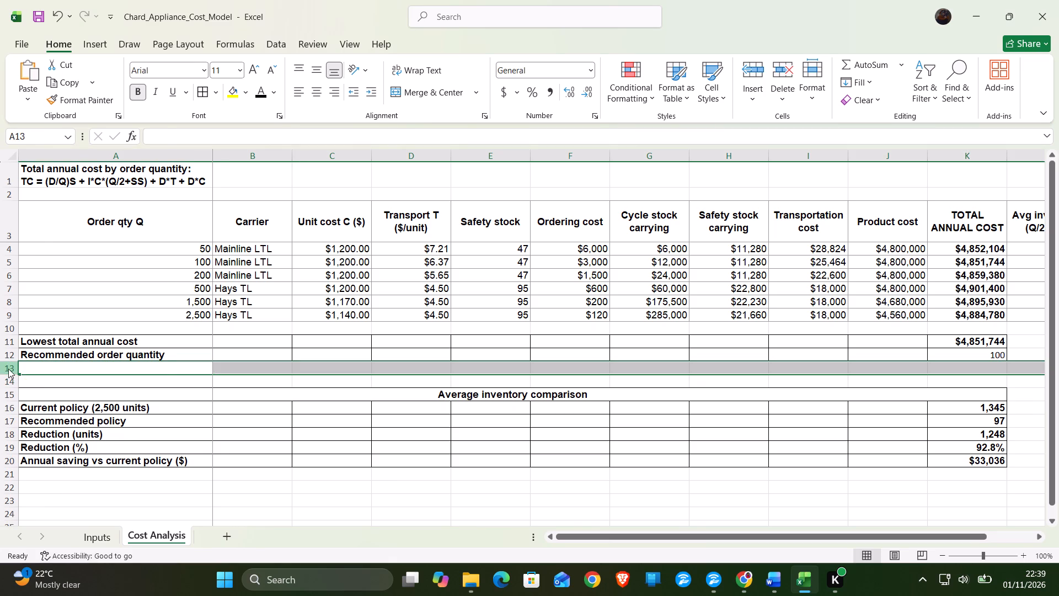
{"action": "left_click", "coordinate": [71, 231]}
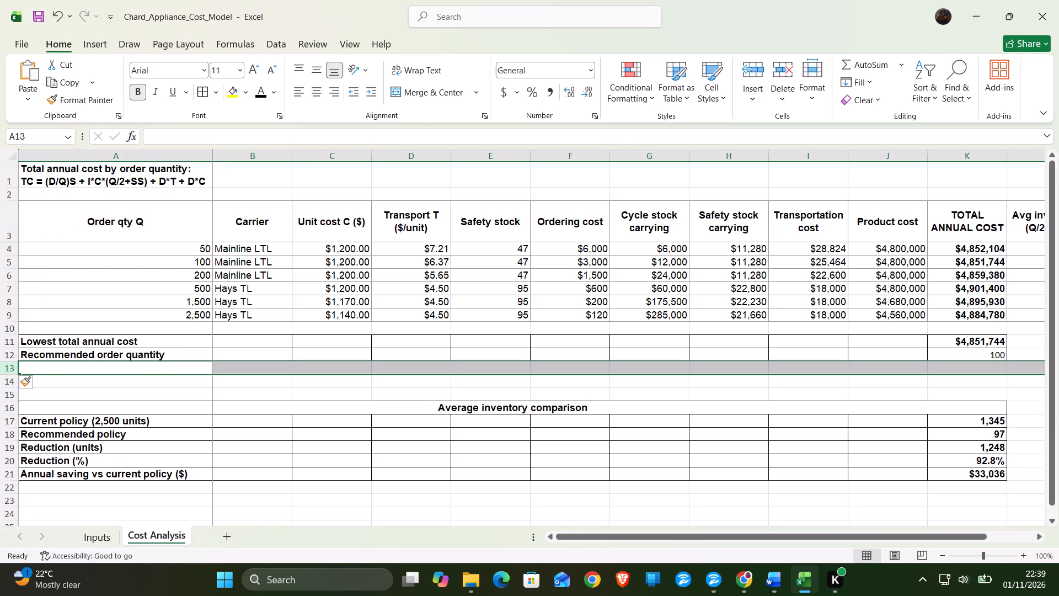
{"action": "left_click", "coordinate": [379, 368]}
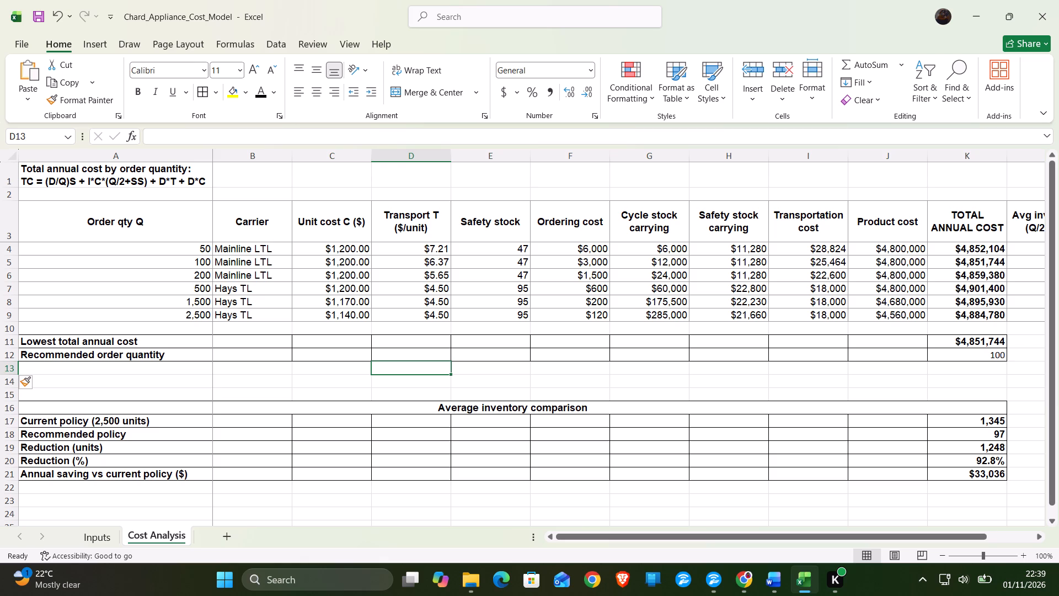
Examine the formula behind the current policy average inventory in K17 and the cell it references.
{"action": "left_click", "coordinate": [979, 423]}
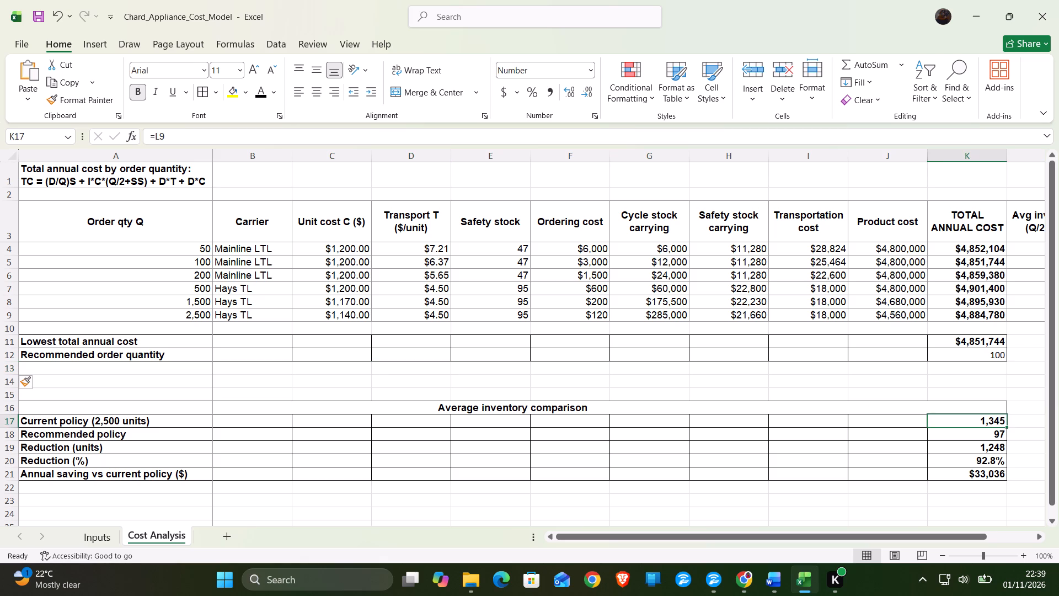
{"action": "left_click", "coordinate": [979, 423]}
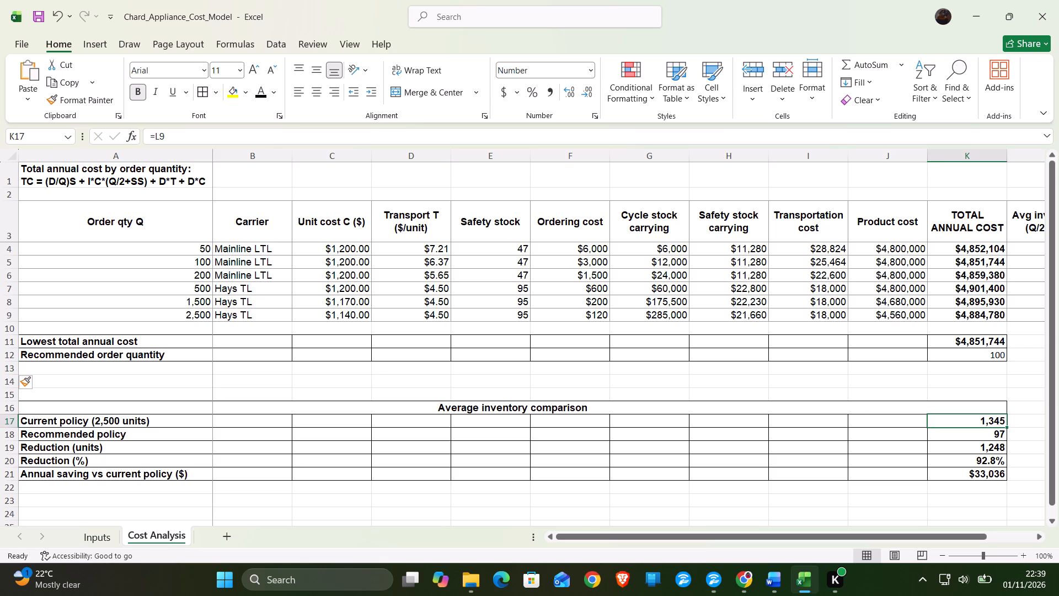
{"action": "double_click", "coordinate": [979, 423]}
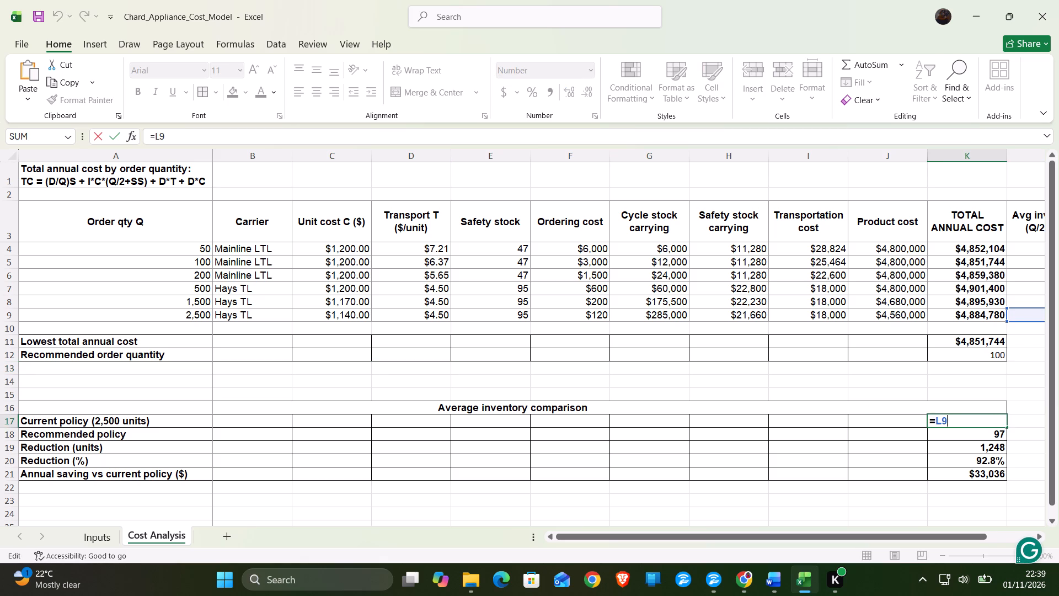
{"action": "scroll", "coordinate": [979, 423], "scroll_direction": "left", "scroll_amount": 3}
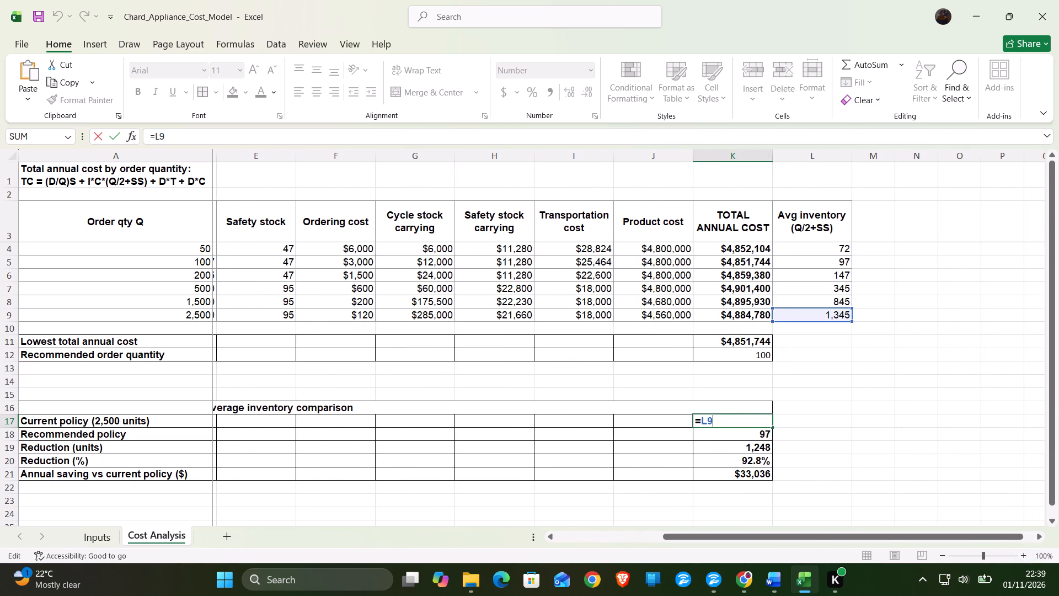
{"action": "left_click", "coordinate": [819, 404]}
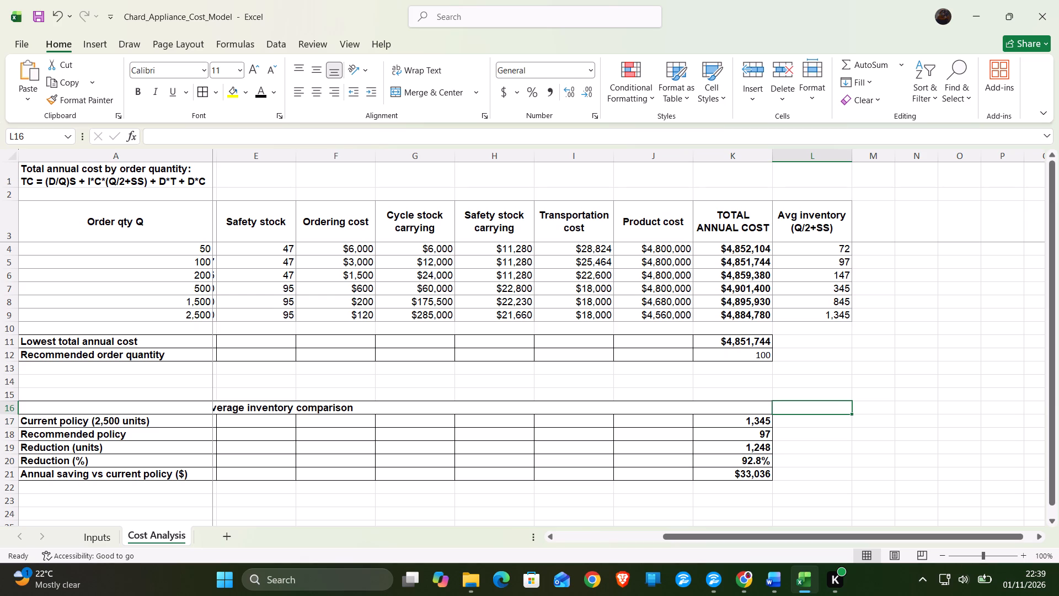
{"action": "scroll", "coordinate": [638, 433], "scroll_direction": "right", "scroll_amount": 3}
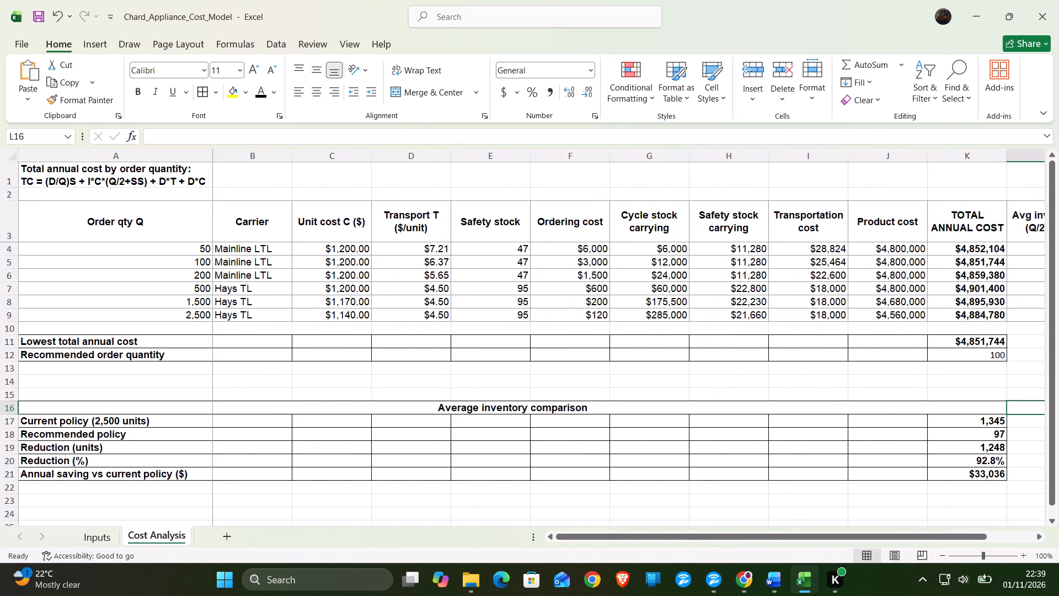
{"action": "scroll", "coordinate": [638, 433], "scroll_direction": "right", "scroll_amount": 1}
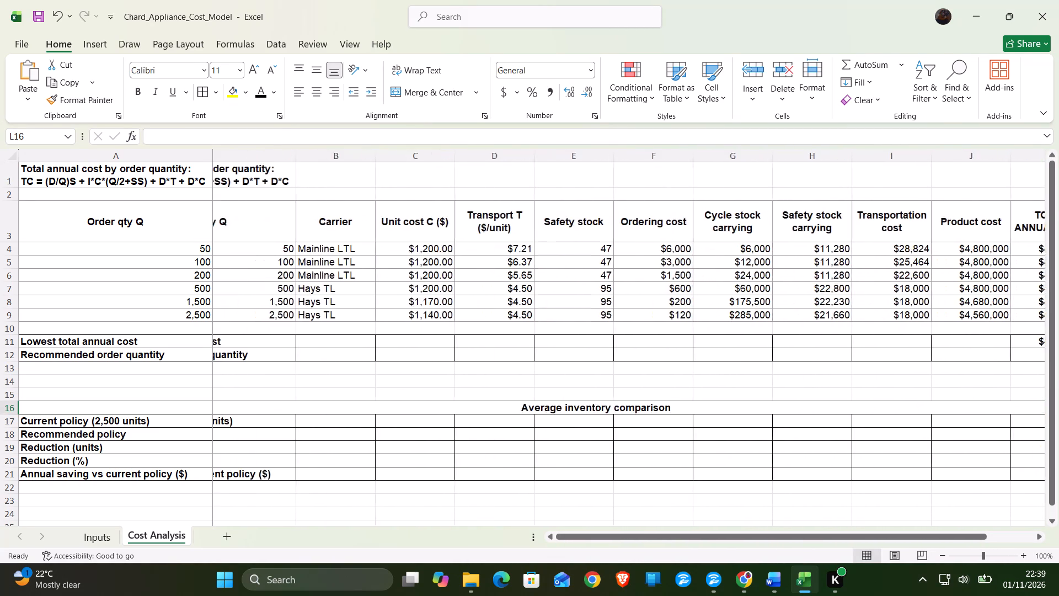
{"action": "scroll", "coordinate": [638, 433], "scroll_direction": "right", "scroll_amount": 1}
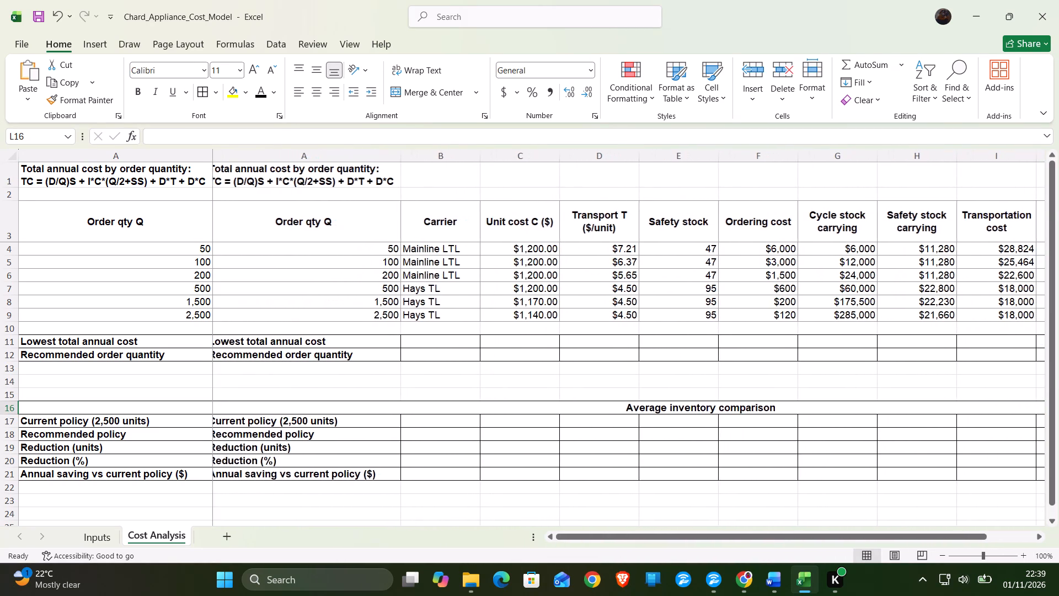
{"action": "scroll", "coordinate": [638, 433], "scroll_direction": "right", "scroll_amount": 2}
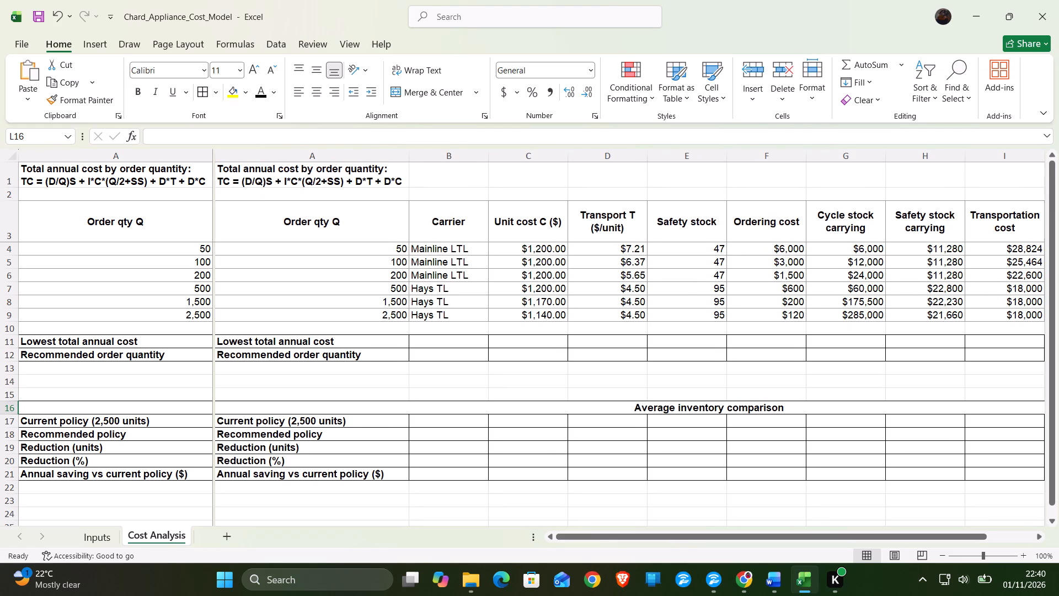
{"action": "scroll", "coordinate": [638, 433], "scroll_direction": "right", "scroll_amount": 1}
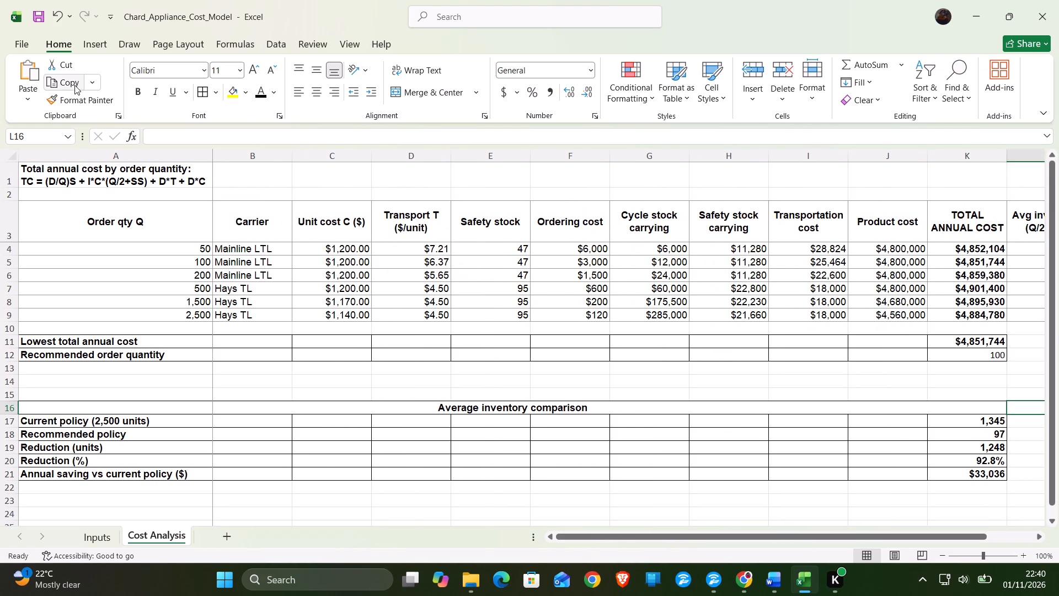
Save the workbook.
{"action": "left_click", "coordinate": [36, 11]}
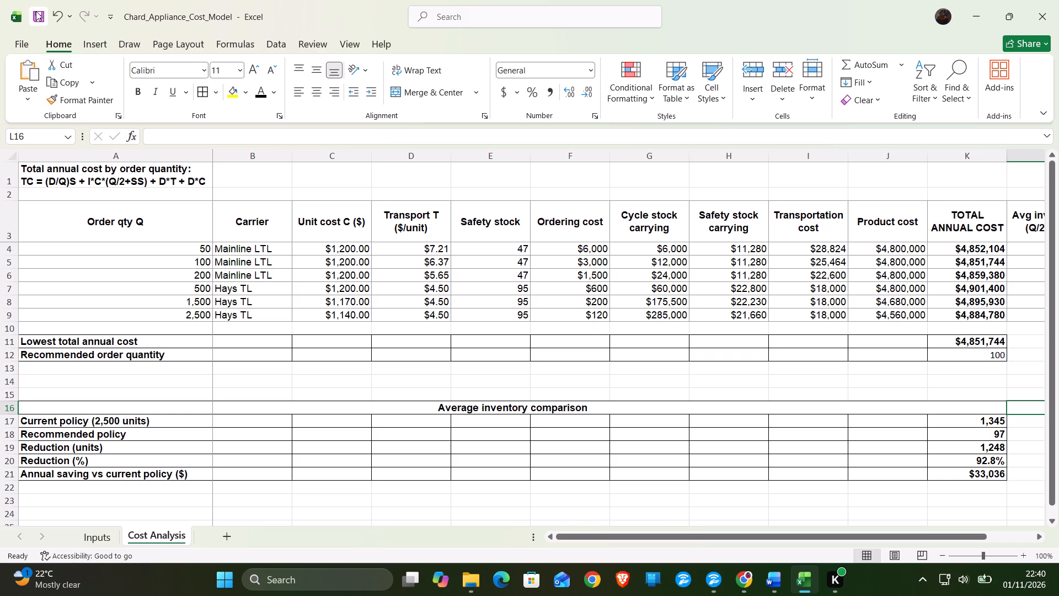
View the workbook's file information and return to the Cost Analysis sheet.
{"action": "left_click", "coordinate": [26, 44]}
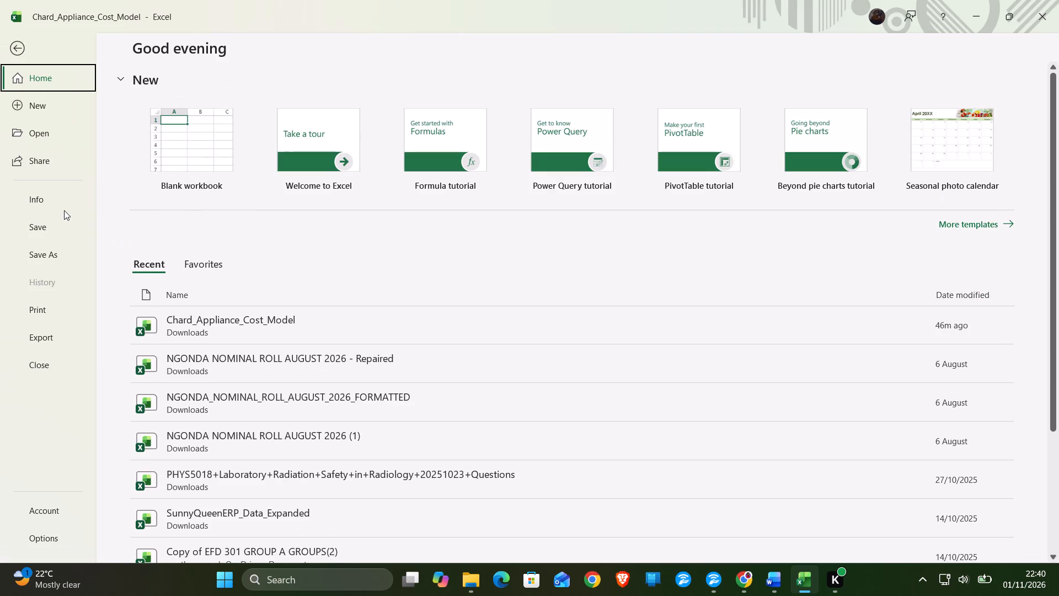
{"action": "left_click", "coordinate": [46, 205]}
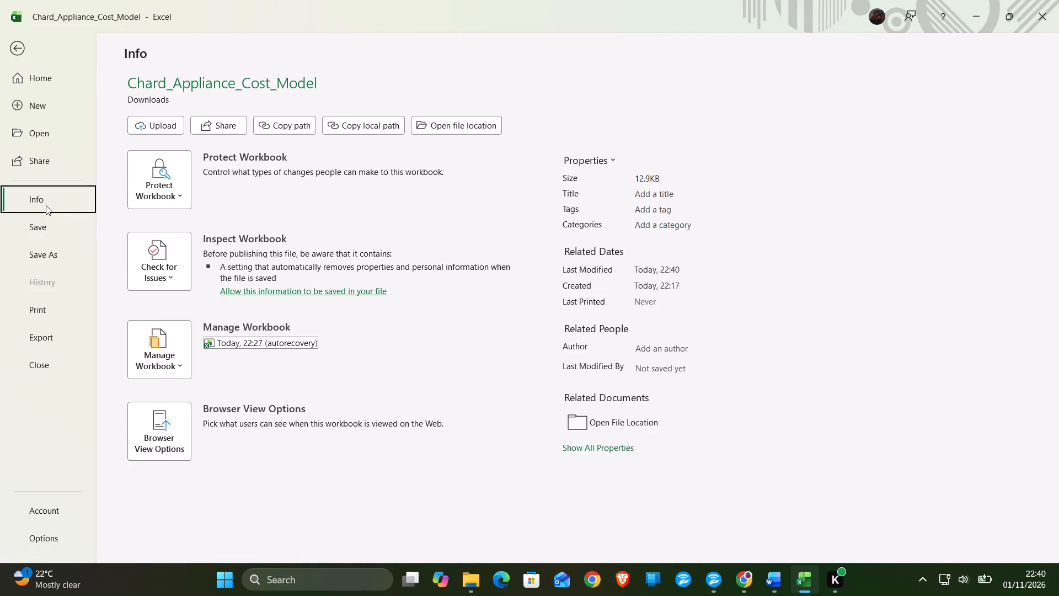
{"action": "left_click", "coordinate": [46, 205]}
{"action": "left_click", "coordinate": [15, 50]}
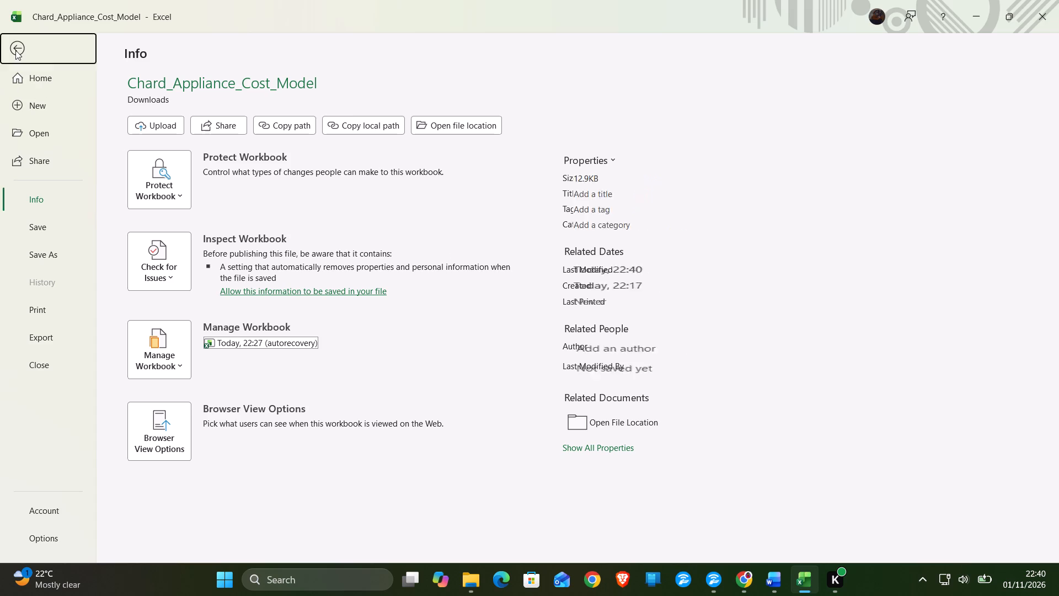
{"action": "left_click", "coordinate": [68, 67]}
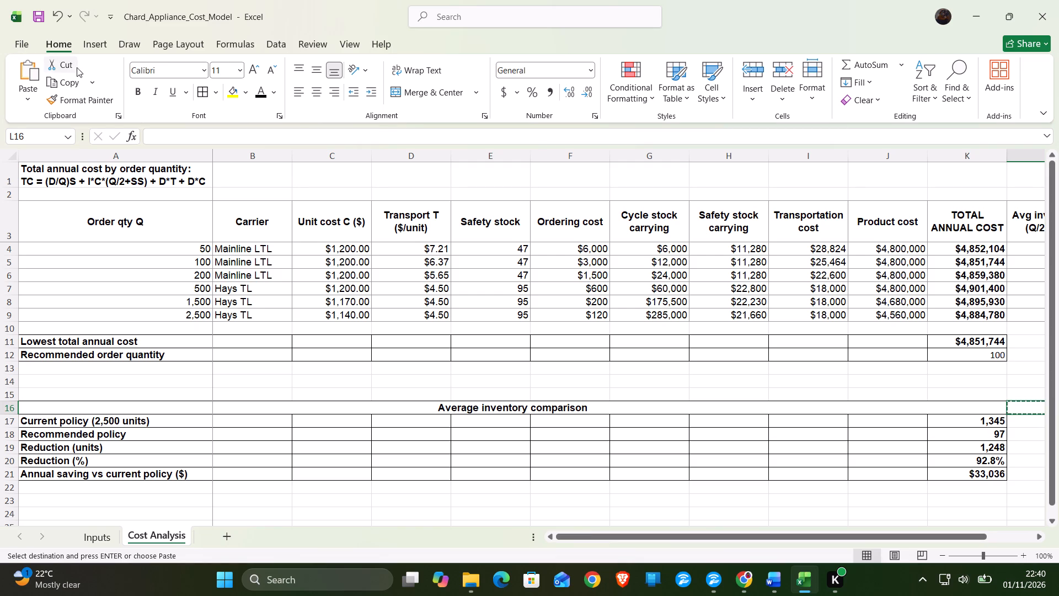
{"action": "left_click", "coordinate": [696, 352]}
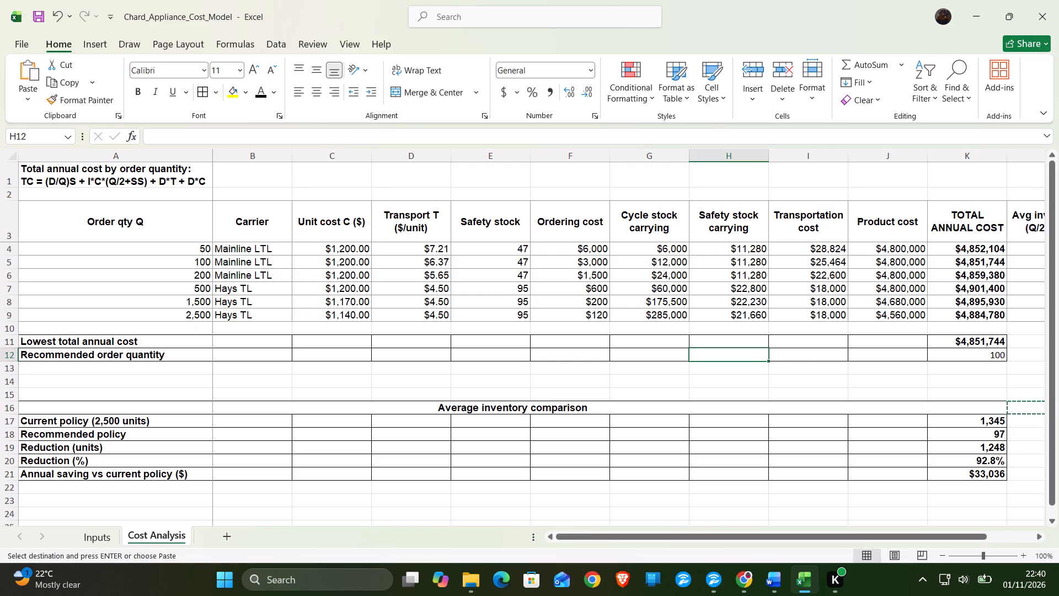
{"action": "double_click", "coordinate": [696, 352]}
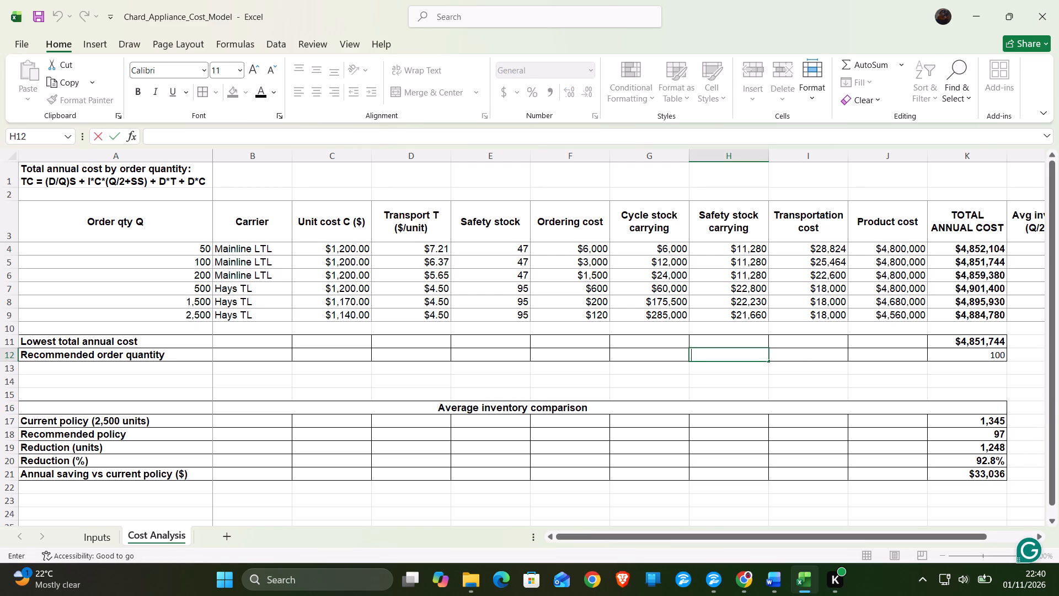
Save the workbook again.
{"action": "key", "text": "ctrl+s"}
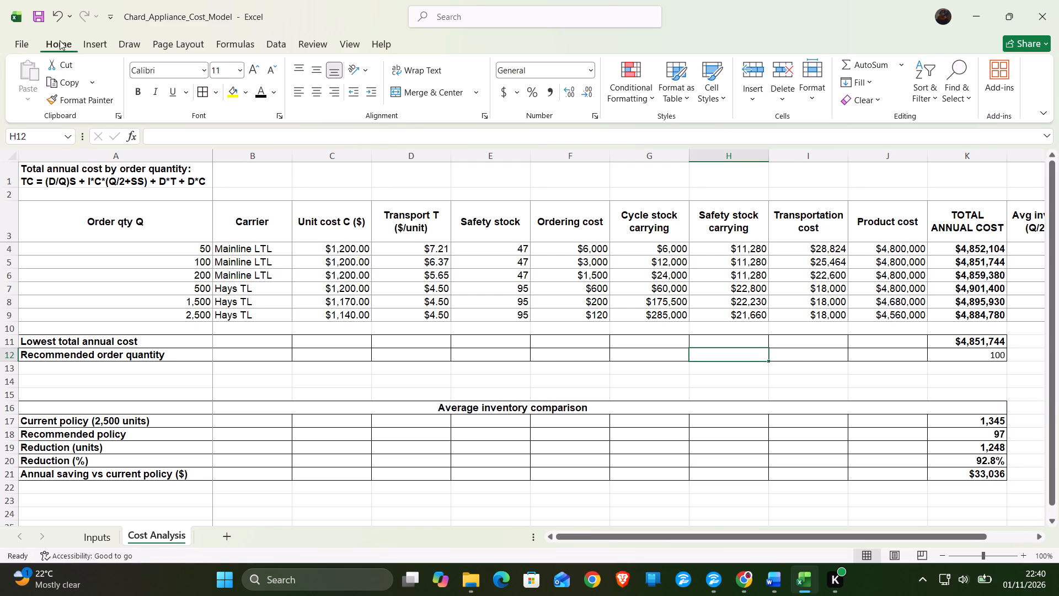
Check the file information of the Chard_Appliance_Cost_Model workbook and save the workbook.
{"action": "left_click", "coordinate": [26, 49]}
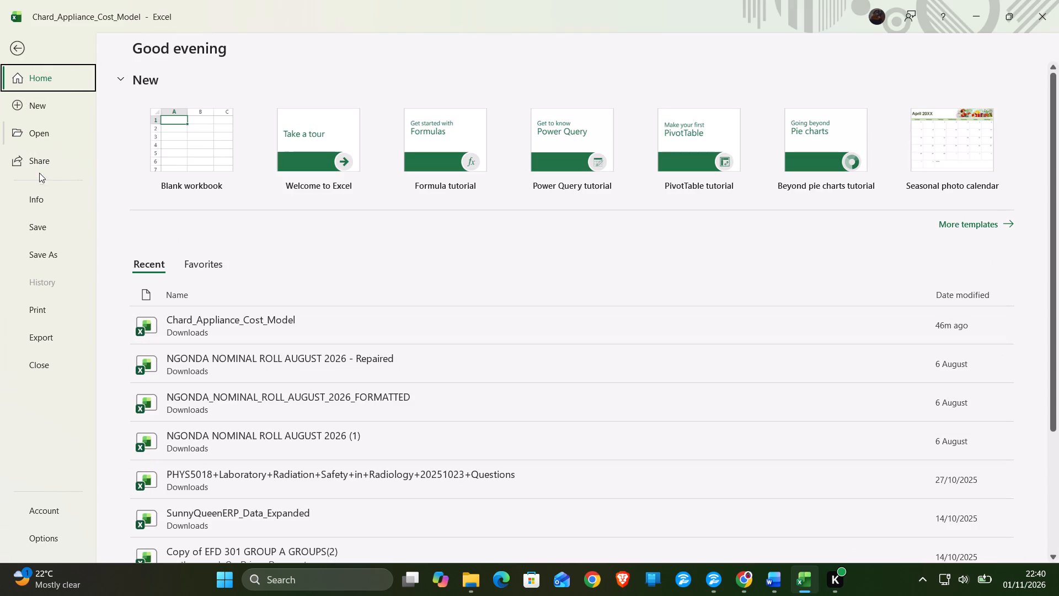
{"action": "left_click", "coordinate": [42, 193]}
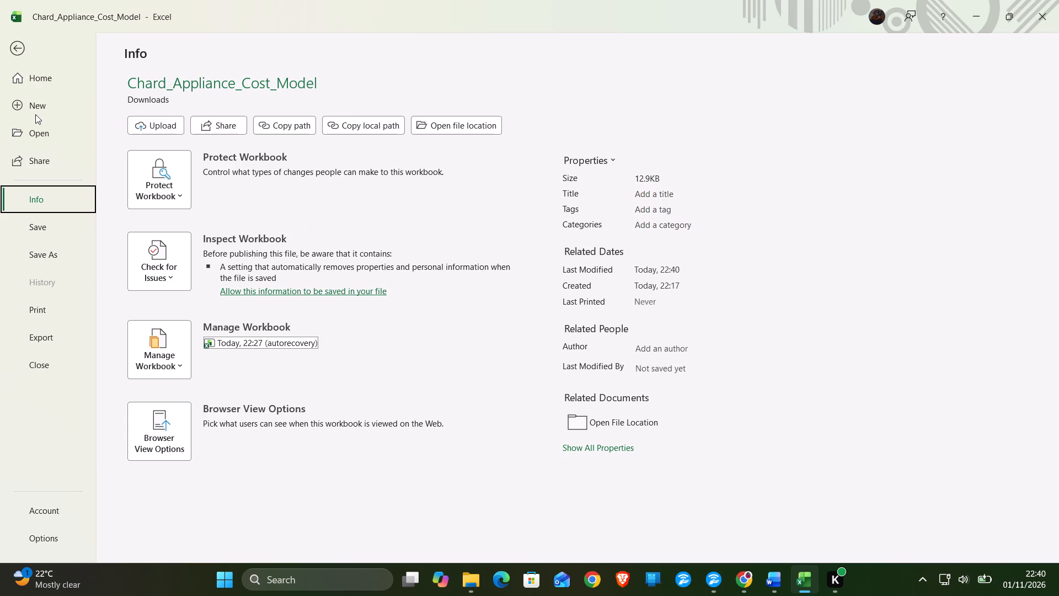
{"action": "left_click", "coordinate": [56, 231]}
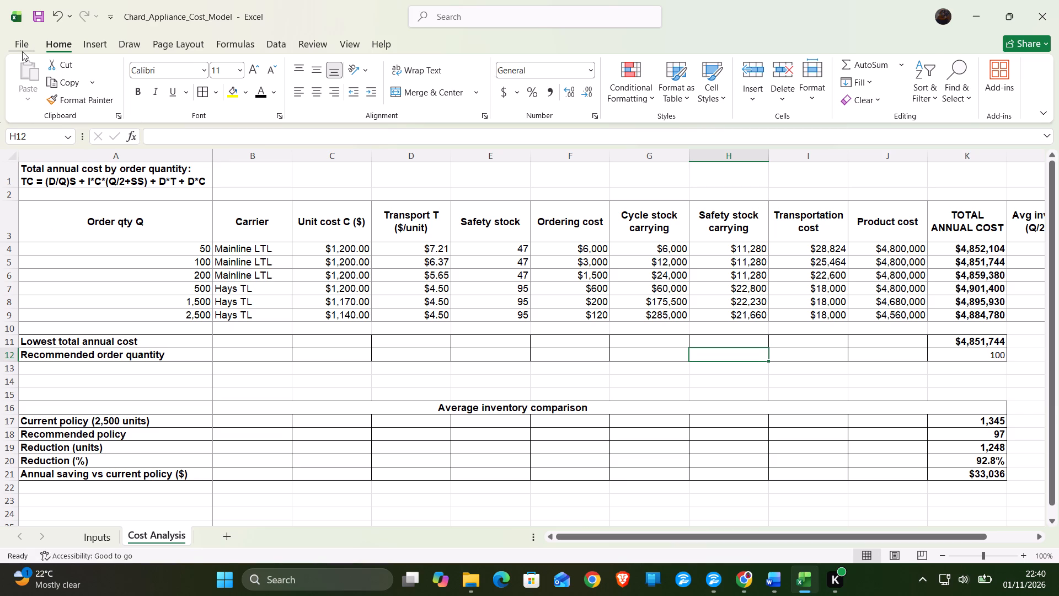
View the workbook's file information again.
{"action": "left_click", "coordinate": [22, 50]}
{"action": "left_click", "coordinate": [29, 204]}
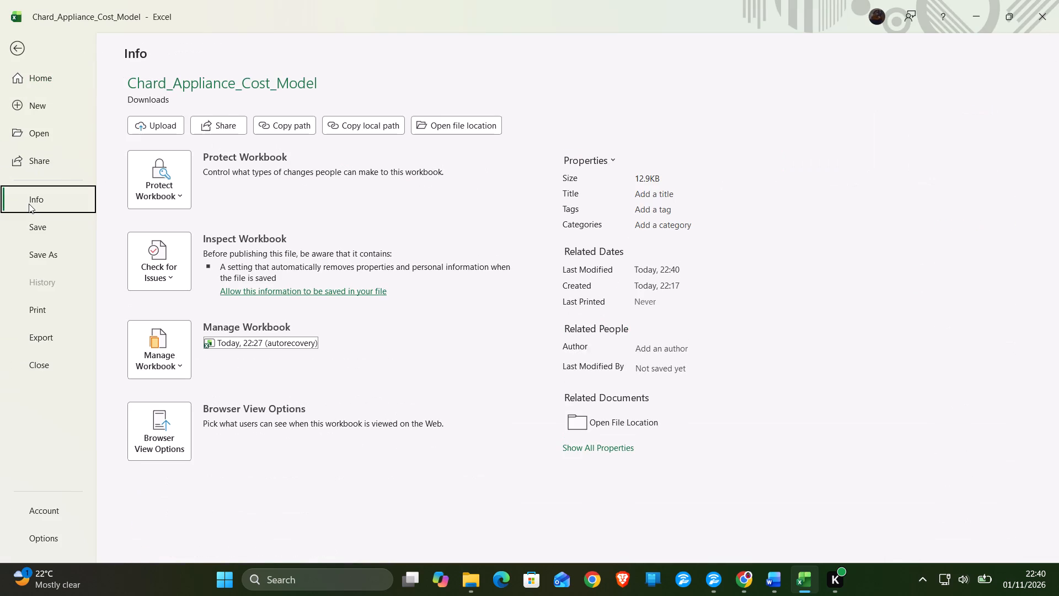
{"action": "left_click", "coordinate": [29, 204]}
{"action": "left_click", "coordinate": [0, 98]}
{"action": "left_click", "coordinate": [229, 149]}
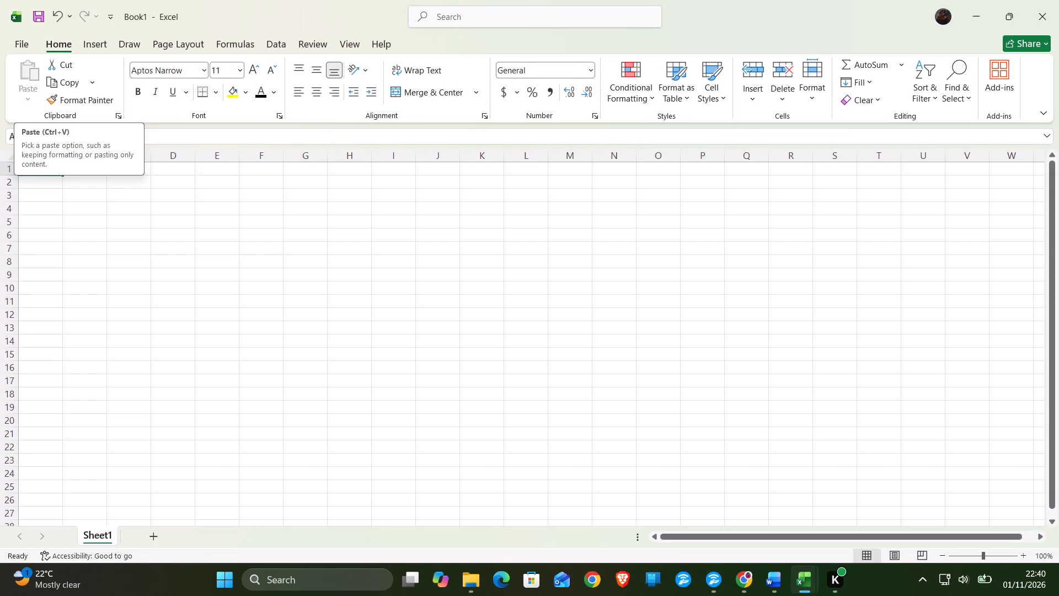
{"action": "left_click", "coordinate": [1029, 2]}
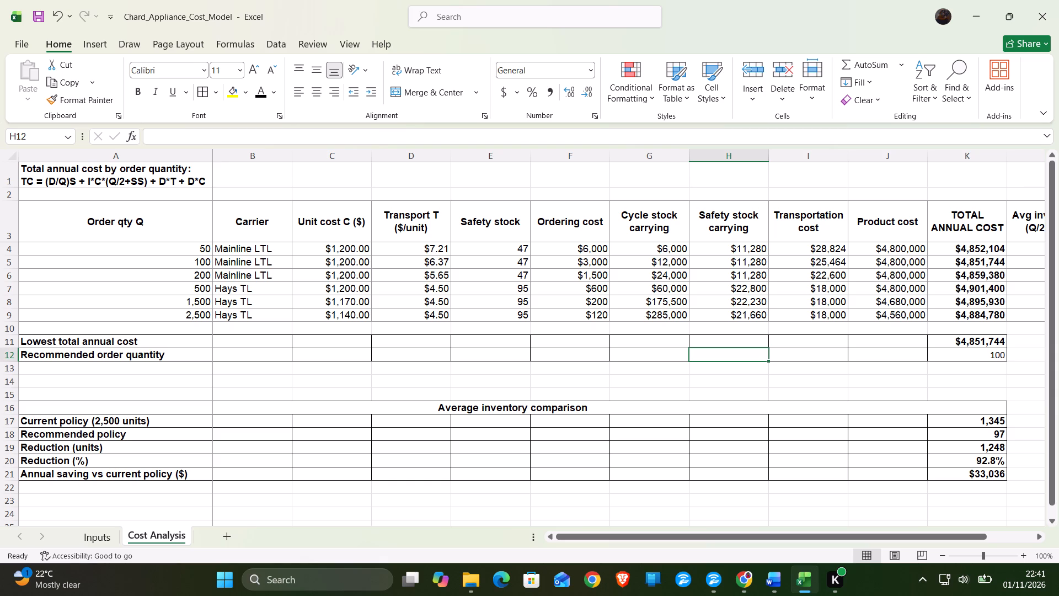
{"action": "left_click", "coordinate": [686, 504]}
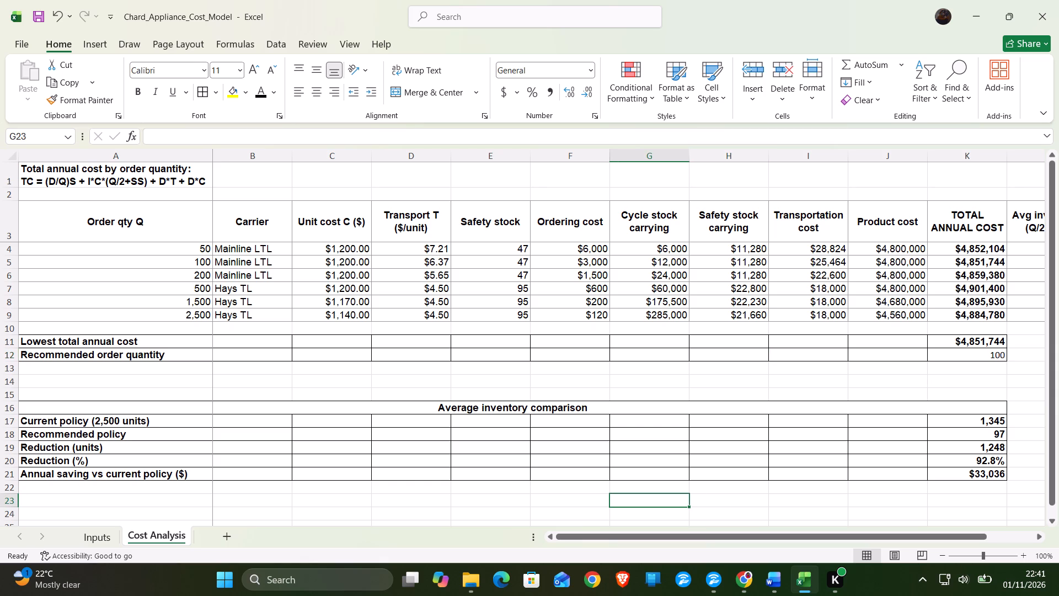
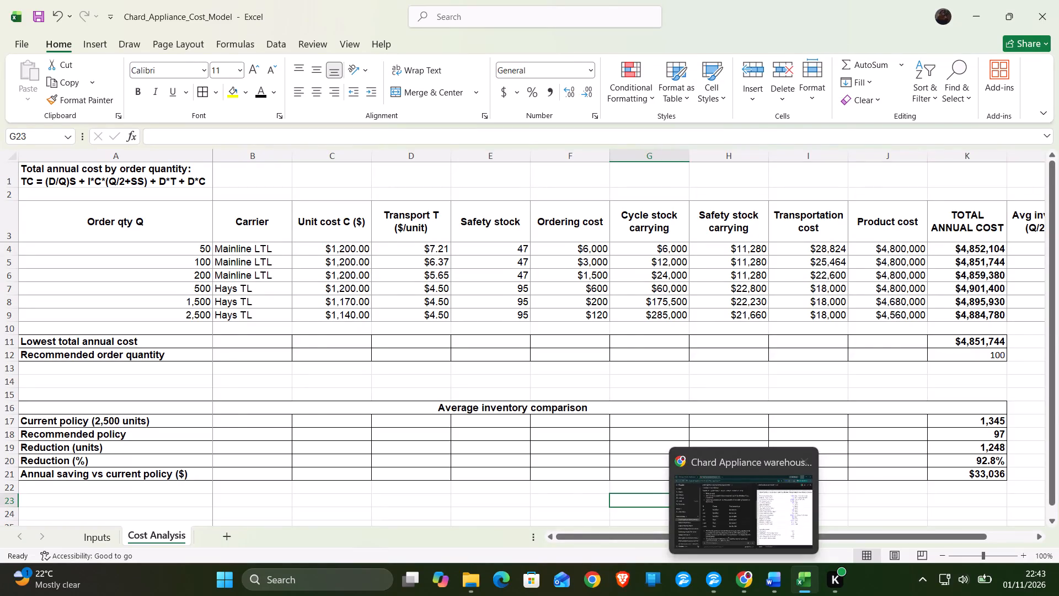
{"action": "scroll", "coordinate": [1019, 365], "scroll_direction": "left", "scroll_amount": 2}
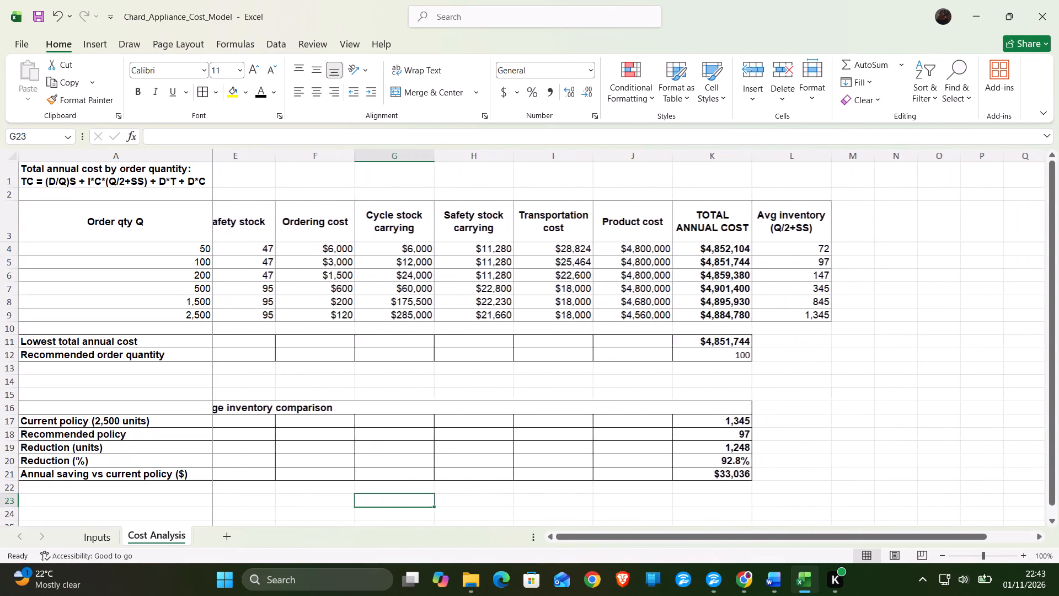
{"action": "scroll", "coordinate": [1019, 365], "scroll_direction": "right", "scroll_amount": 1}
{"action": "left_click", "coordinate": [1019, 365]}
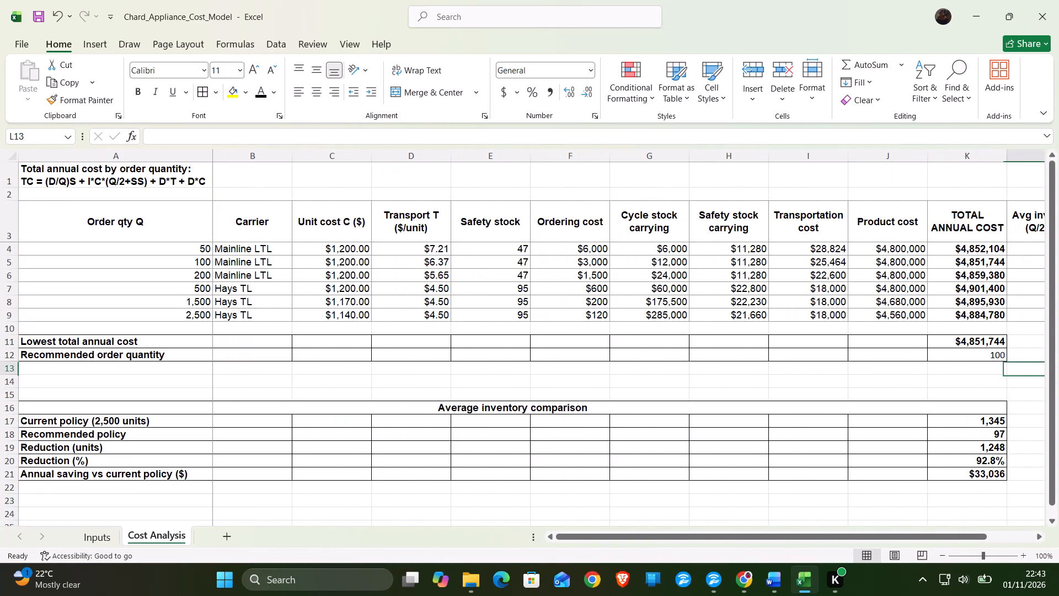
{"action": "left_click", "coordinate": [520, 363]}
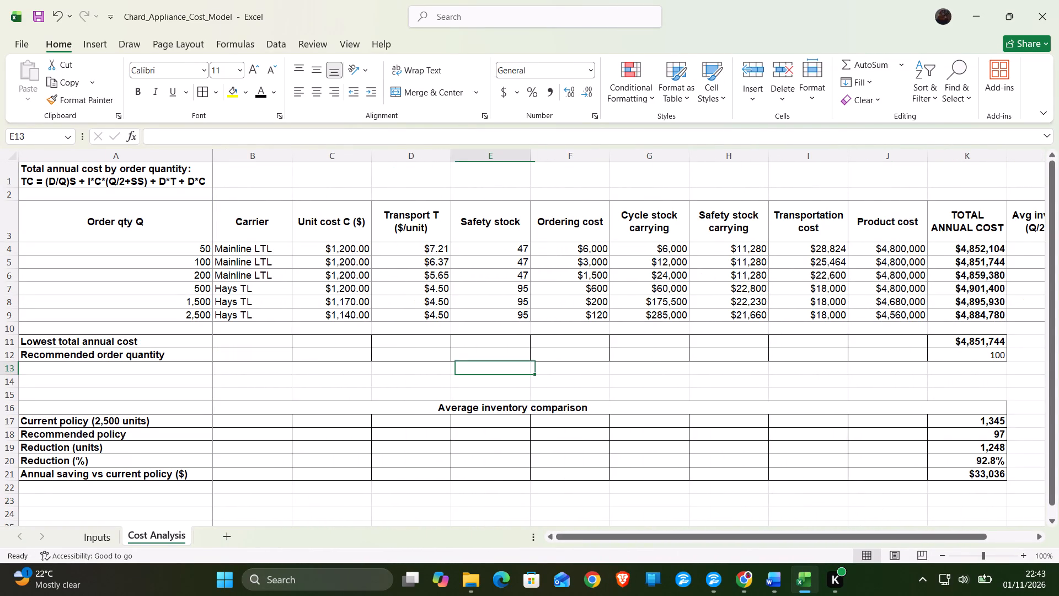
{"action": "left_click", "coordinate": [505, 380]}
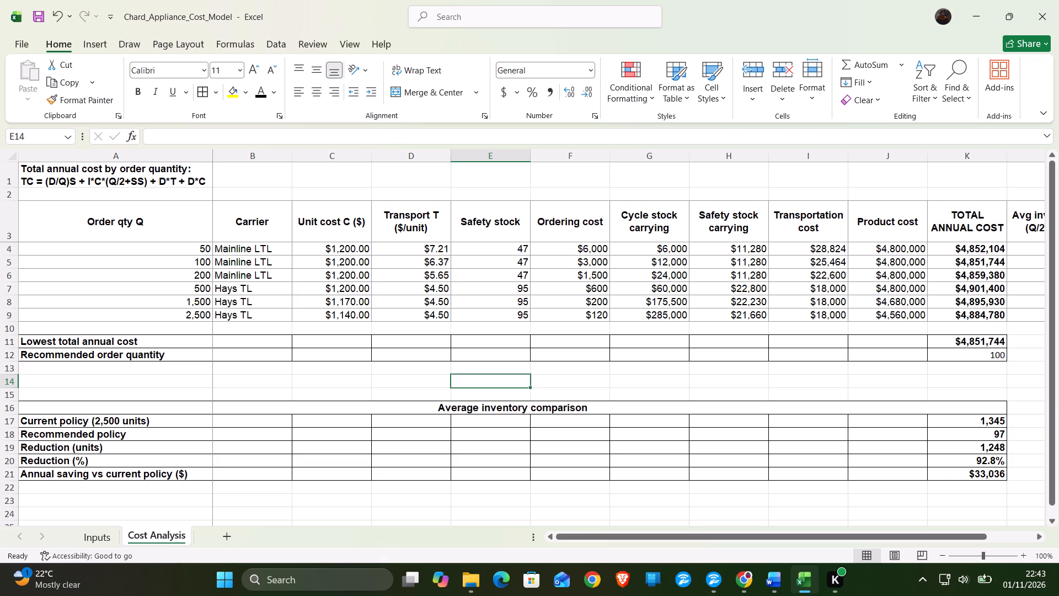